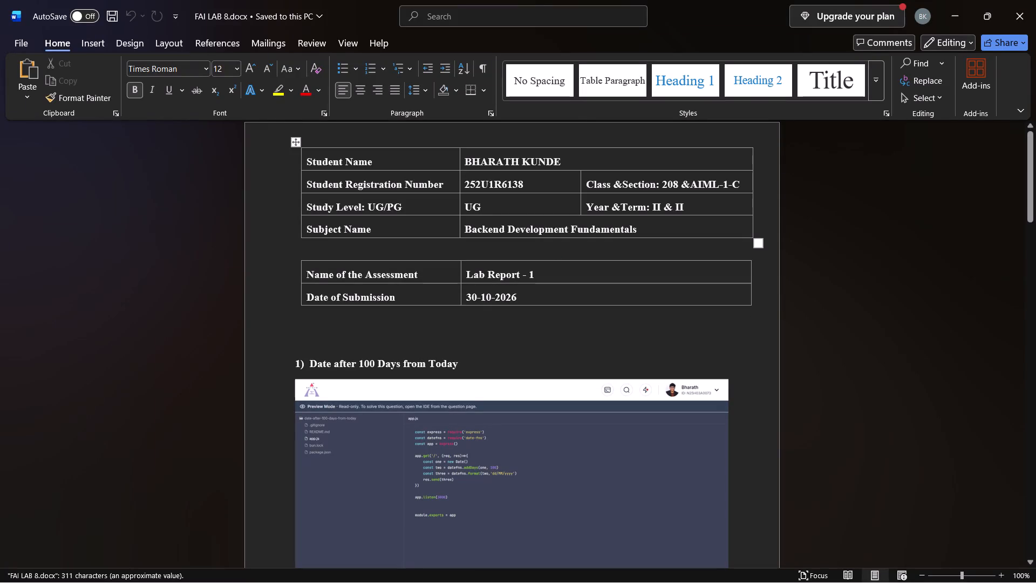
# Change the section in the student details table's Class & Section cell to AIML-2-C.
pyautogui.click(730, 184)
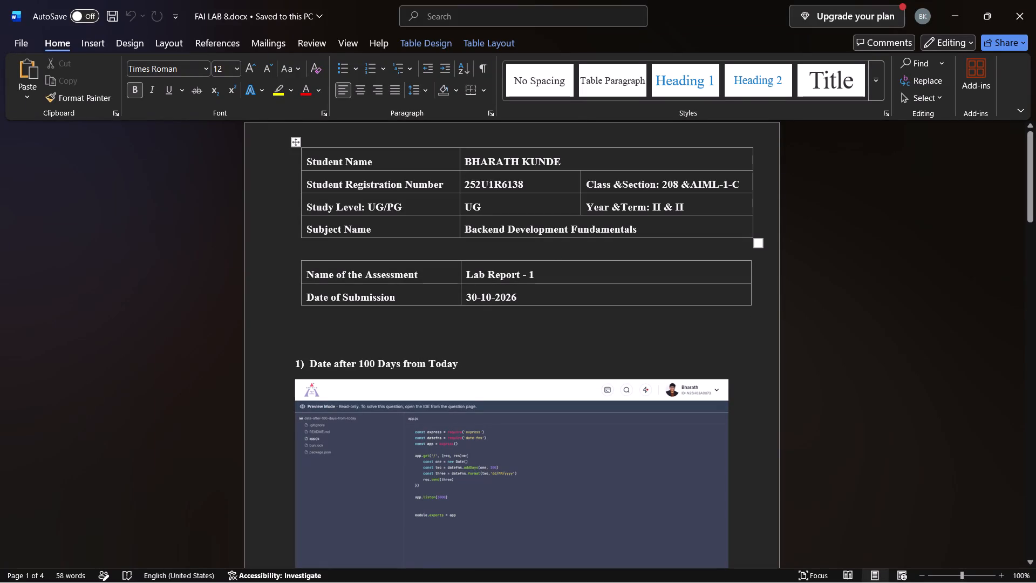
pyautogui.press('BackSpace')
pyautogui.press('2')
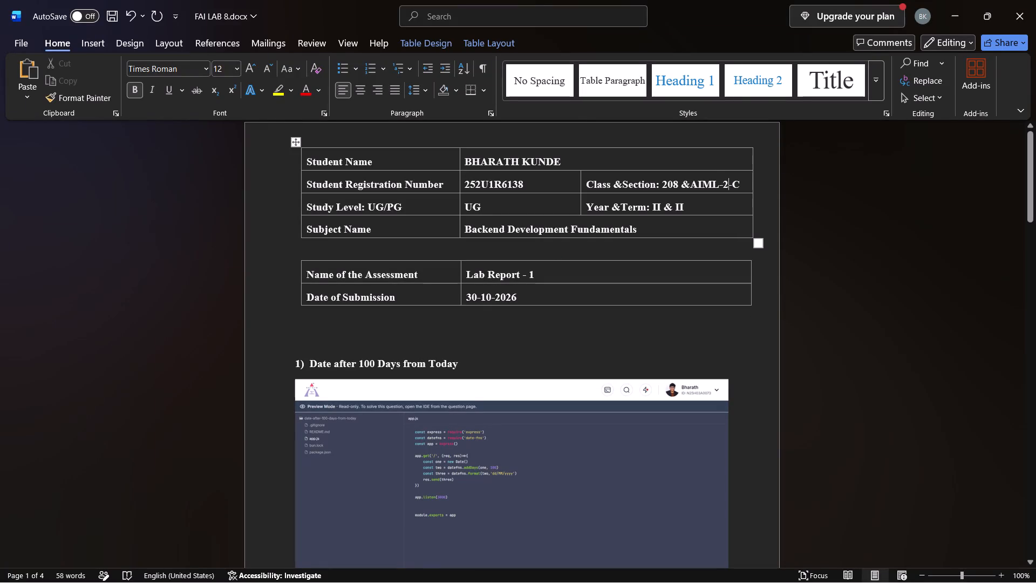
# Change the Name of the Assessment entry to Lab Report - 2.
pyautogui.click(571, 277)
pyautogui.press('BackSpace')
pyautogui.press('2')
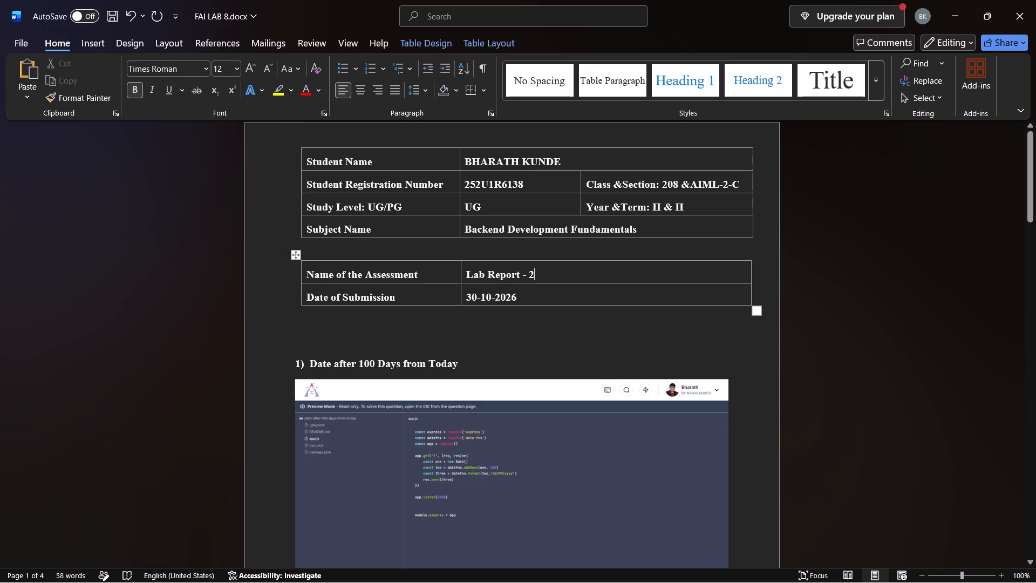
# Delete all the old report content below the two header tables, from the first question heading through the final results screenshot.
pyautogui.moveTo(296, 361); pyautogui.dragTo(408, 582)
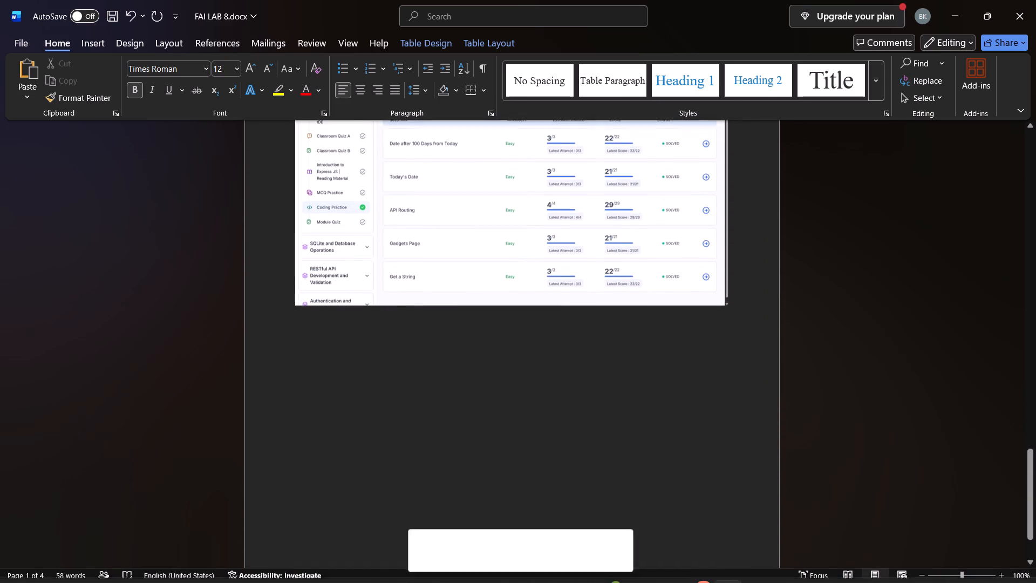
pyautogui.press('BackSpace')
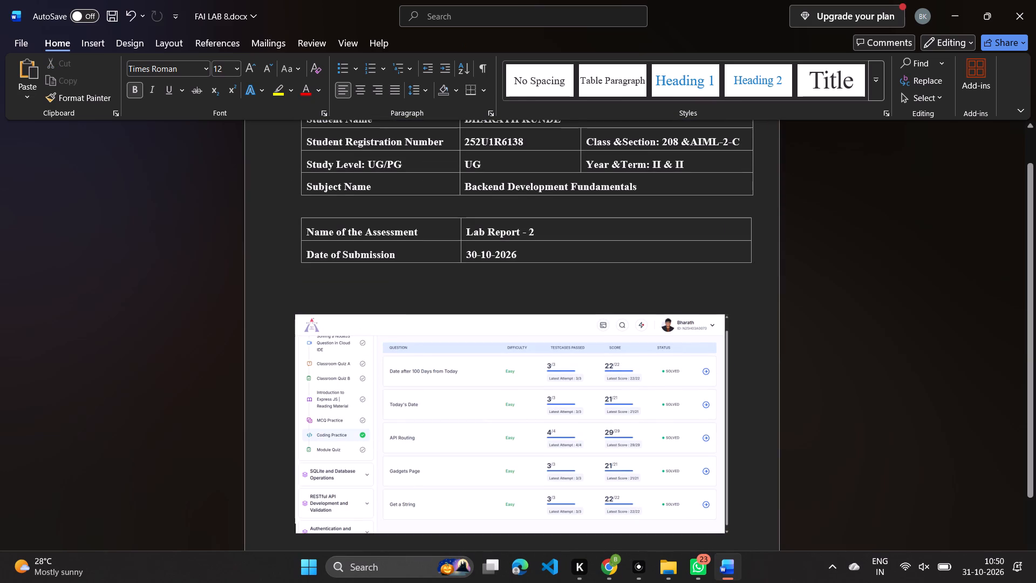
pyautogui.click(467, 441)
pyautogui.press('Delete')
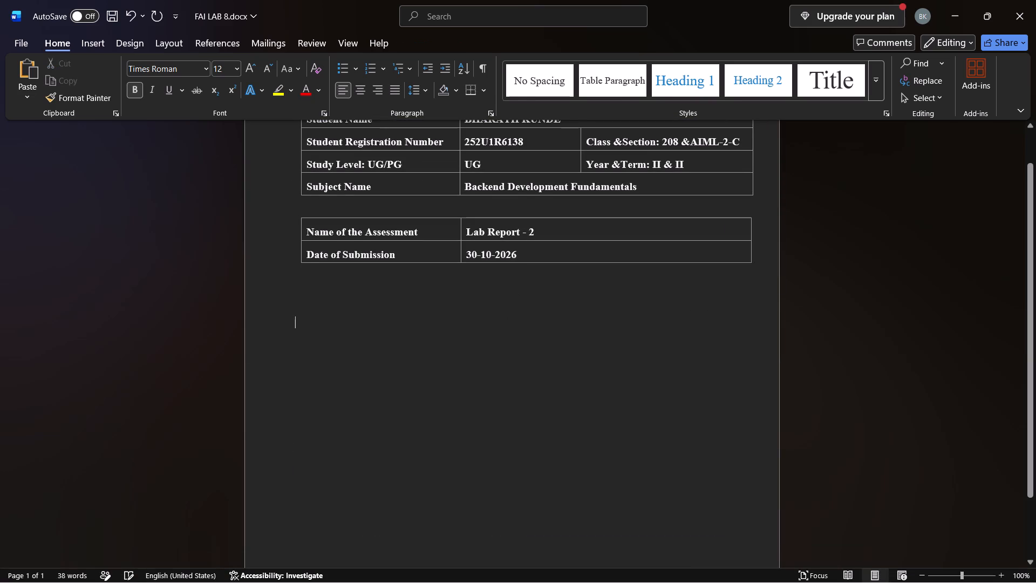
# Set the Date of Submission to 31-10-2026 and return to the empty body area below the table.
pyautogui.click(478, 259)
pyautogui.press('BackSpace')
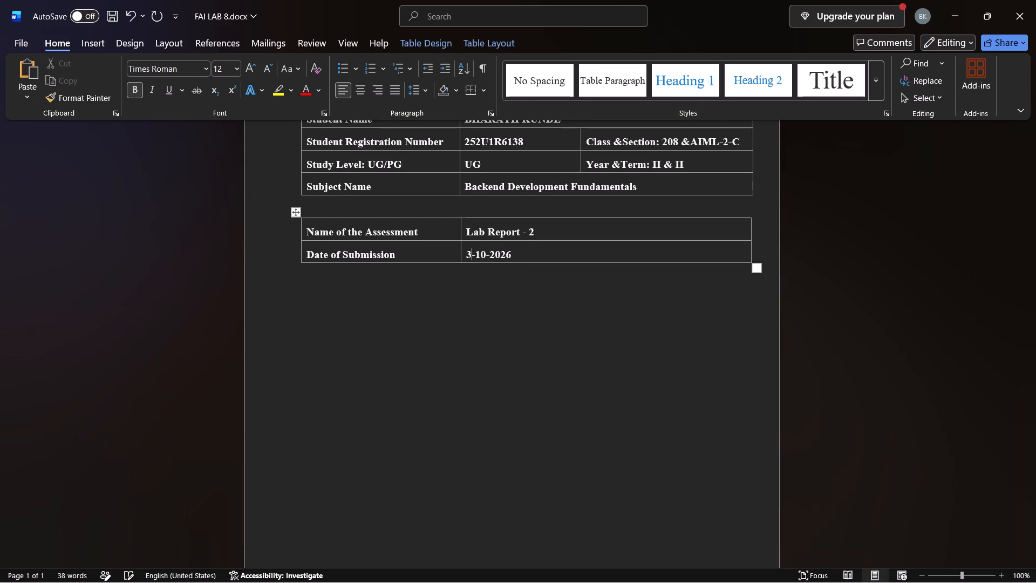
pyautogui.press('1')
pyautogui.click(390, 311)
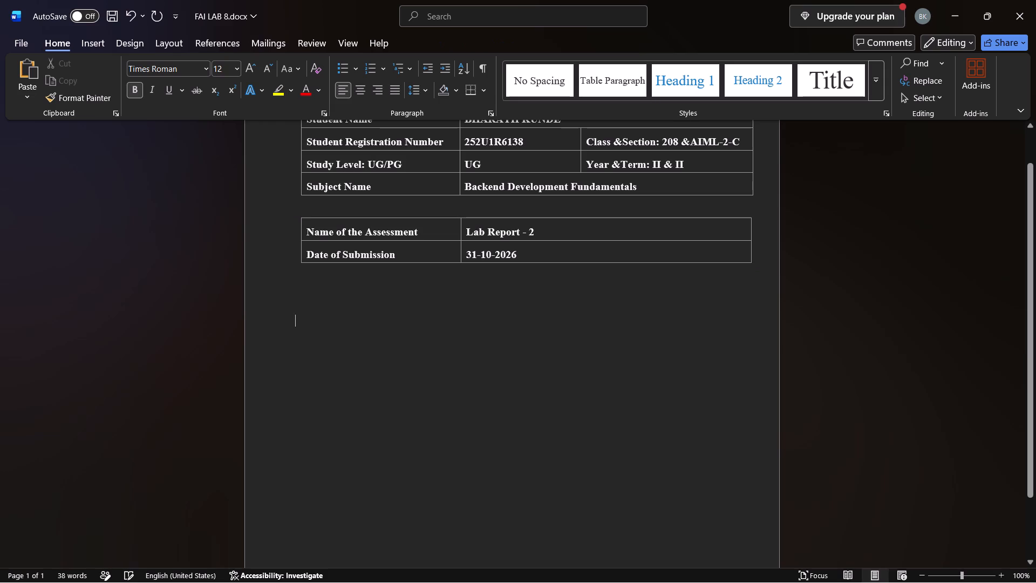
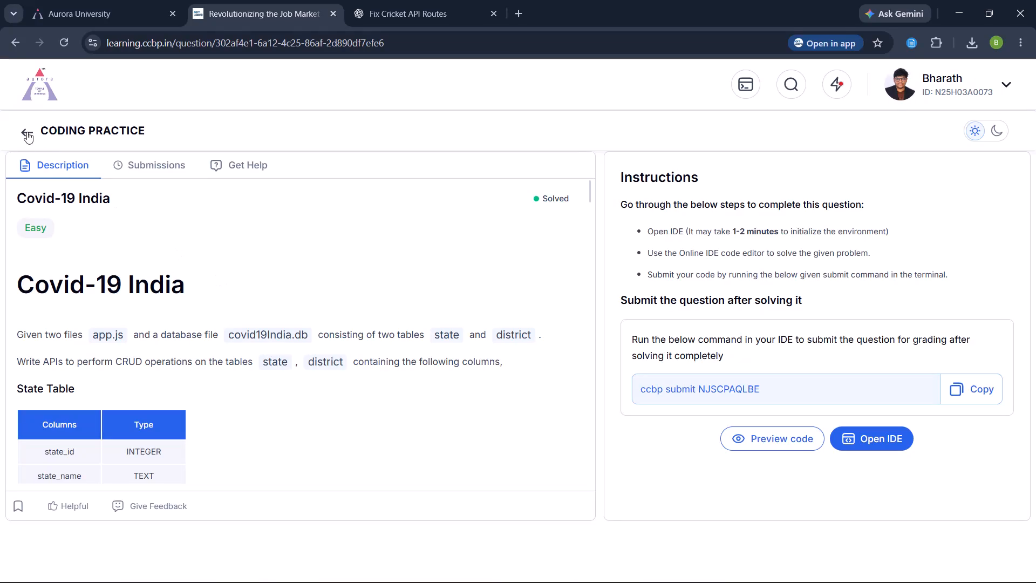
# In Chrome, leave the Covid-19 India question and open the Cricket Team question from the Express JS Part 2 Coding Practice.
pyautogui.click(27, 132)
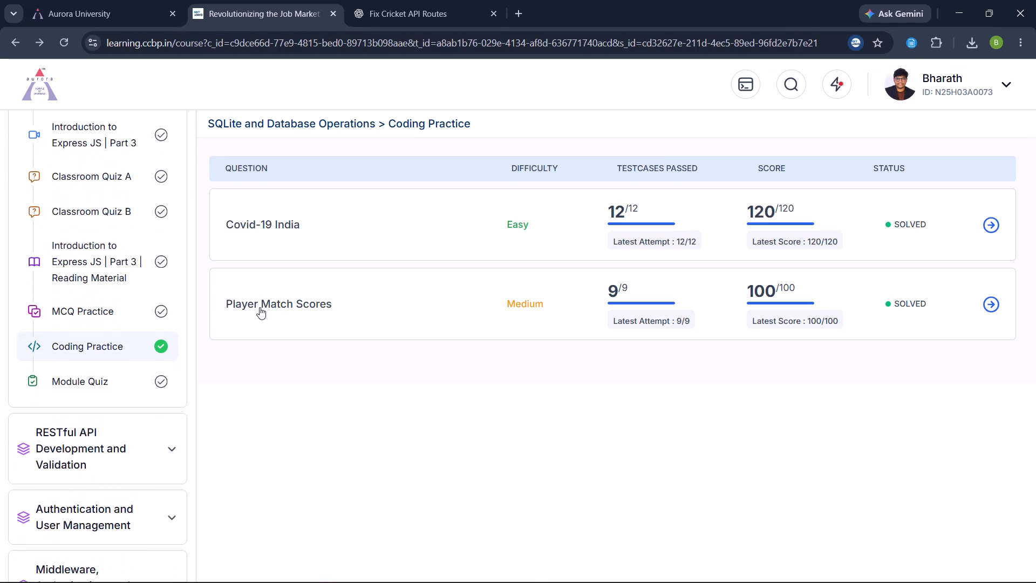
pyautogui.scroll(1, 132, 276)
pyautogui.scroll(1, 113, 317)
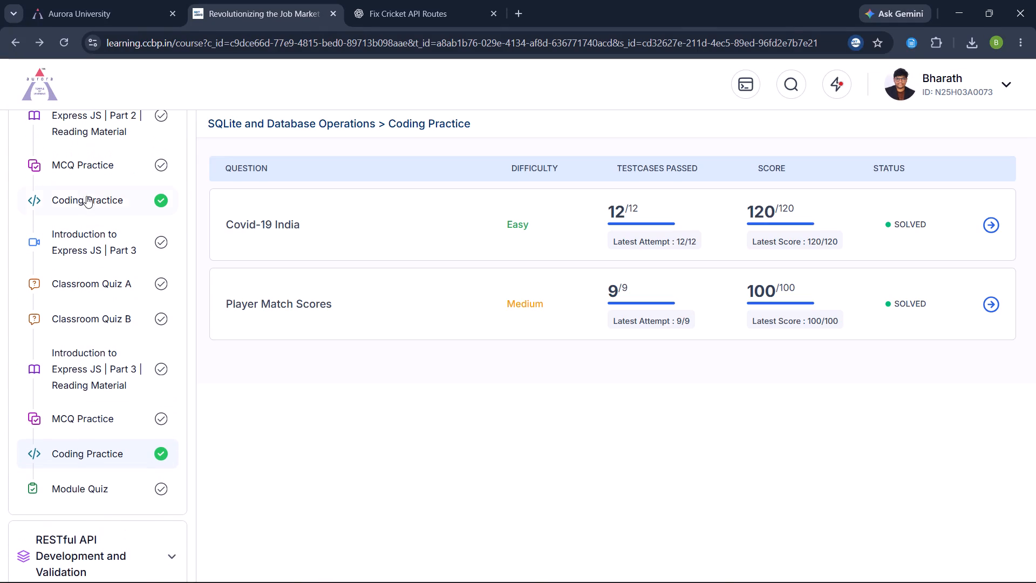
pyautogui.click(86, 195)
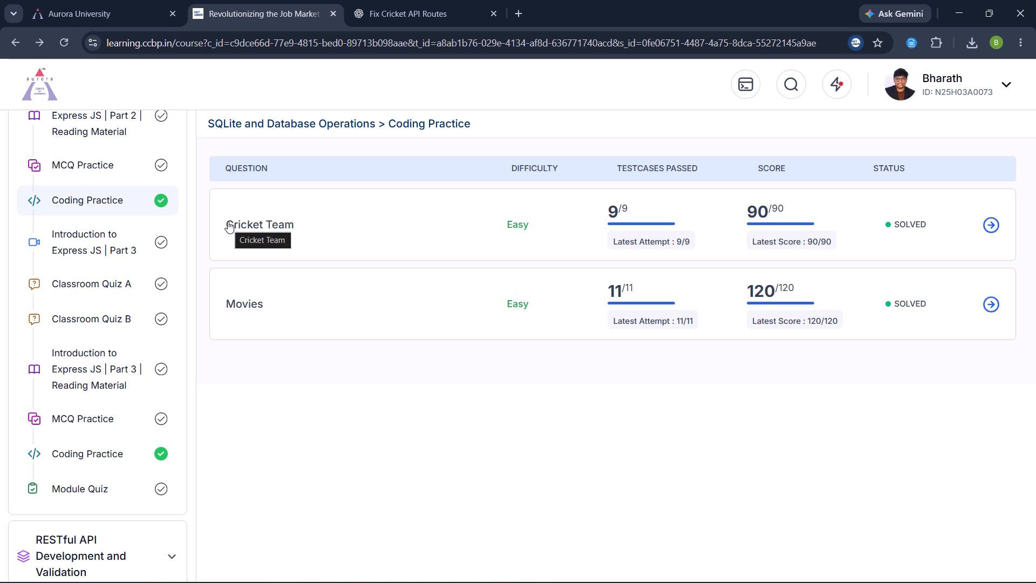
pyautogui.moveTo(228, 221); pyautogui.dragTo(297, 229)
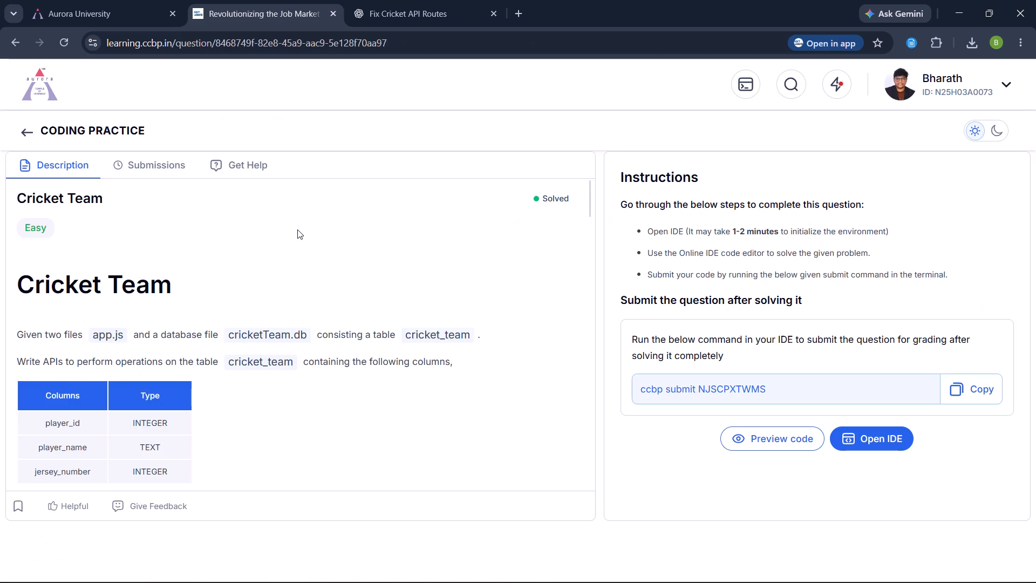
# Copy the Cricket Team question title from the top of its description.
pyautogui.moveTo(16, 194); pyautogui.dragTo(88, 200)
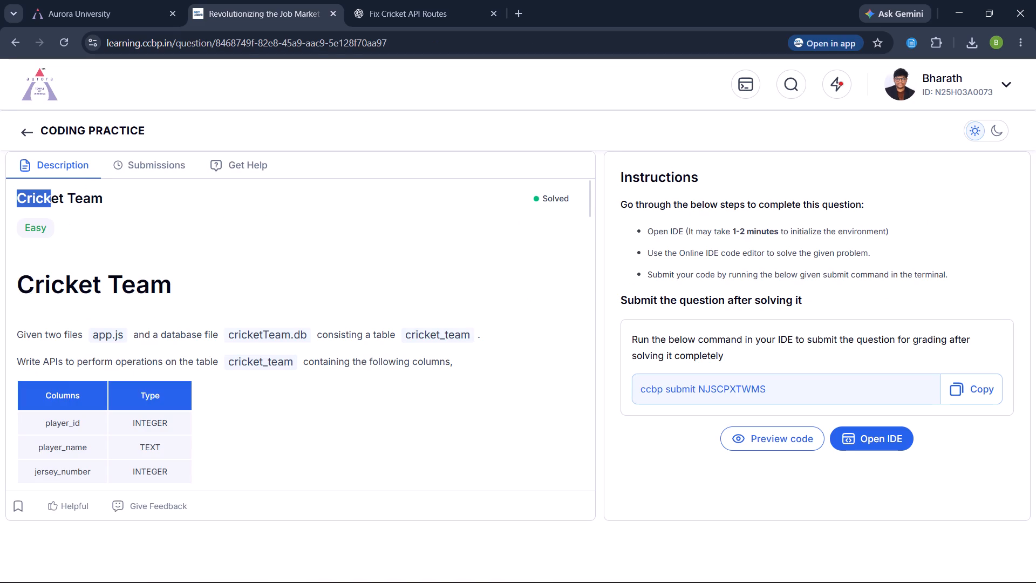
pyautogui.moveTo(88, 200); pyautogui.dragTo(121, 201)
pyautogui.hotkey('ctrl', 'c')
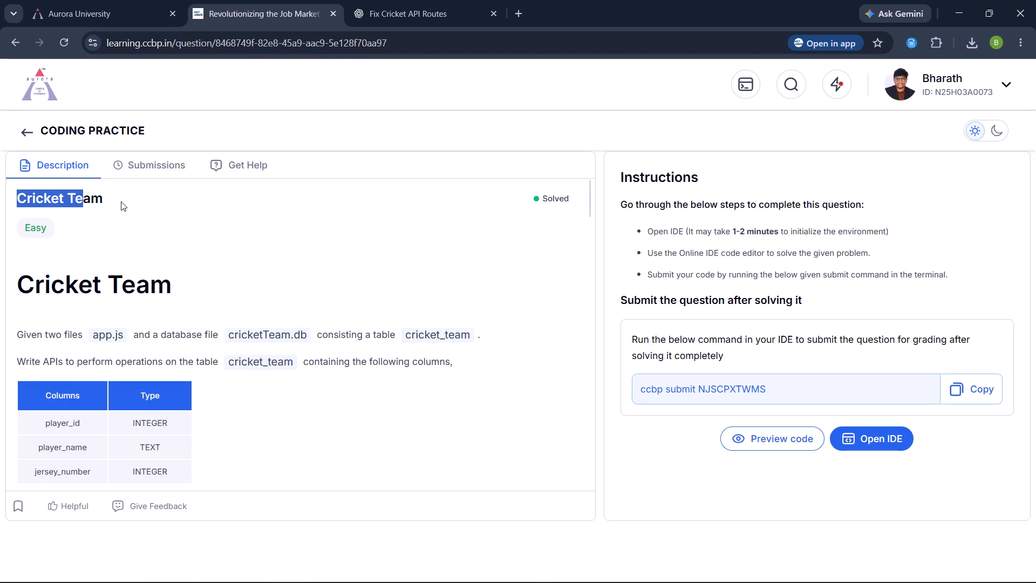
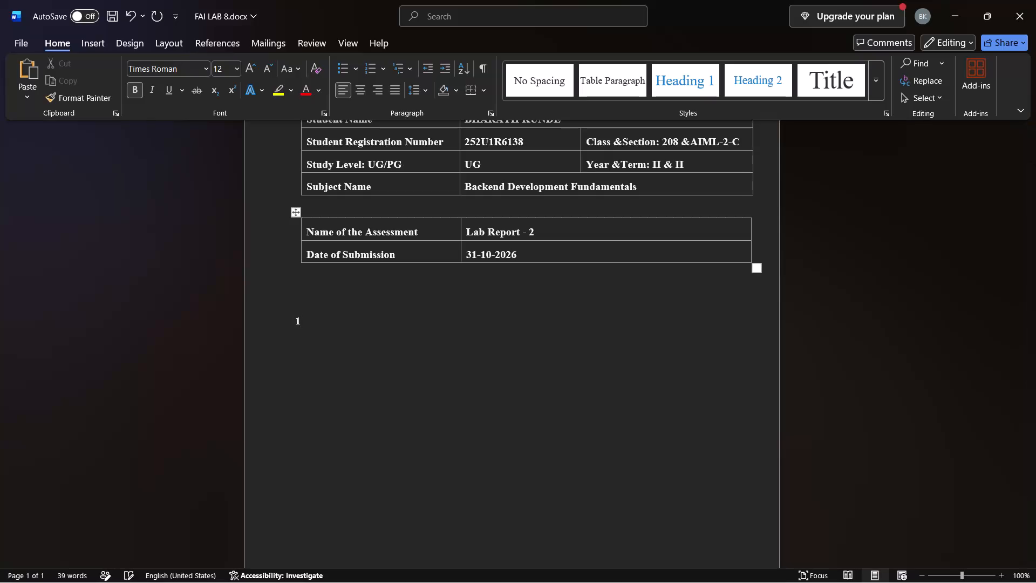
# Complete the first numbered heading below the assessment table as "1) Cricket Team" and leave an unnumbered line under it.
pyautogui.hotkey('shift', ')')
pyautogui.hotkey('ctrl', 'v')
pyautogui.press('Return')
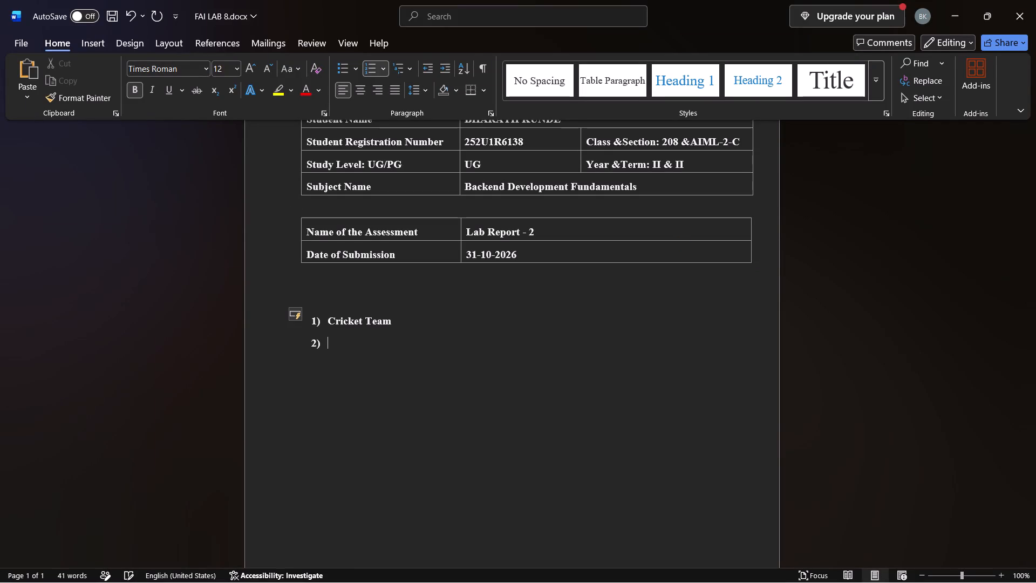
pyautogui.press('BackSpace')
pyautogui.press('BackSpace')
# In Chrome, open the saved-code preview of the Cricket Team question and shrink the page so more of app.js fits.
pyautogui.hotkey('alt', 'Tab')
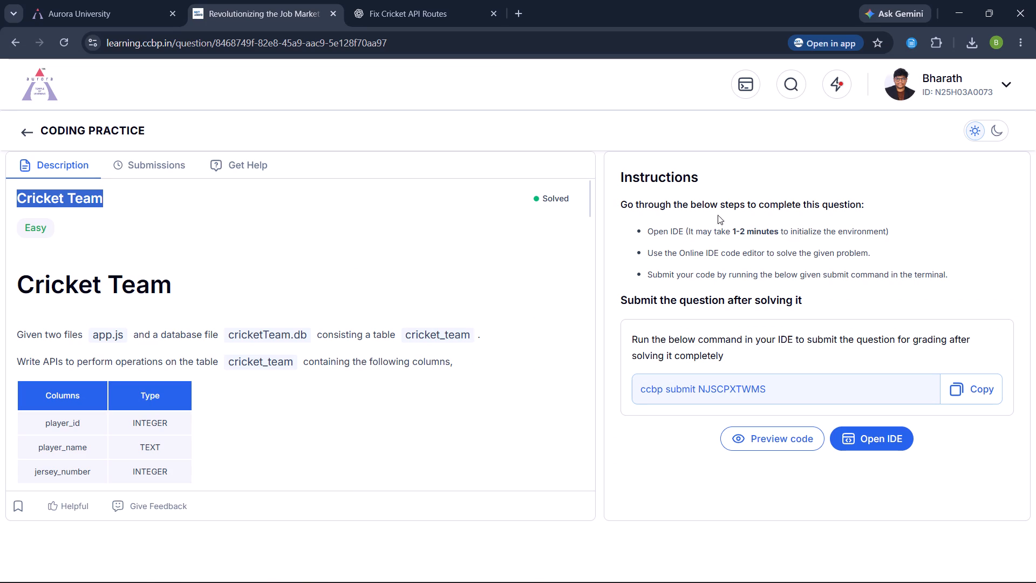
pyautogui.click(770, 442)
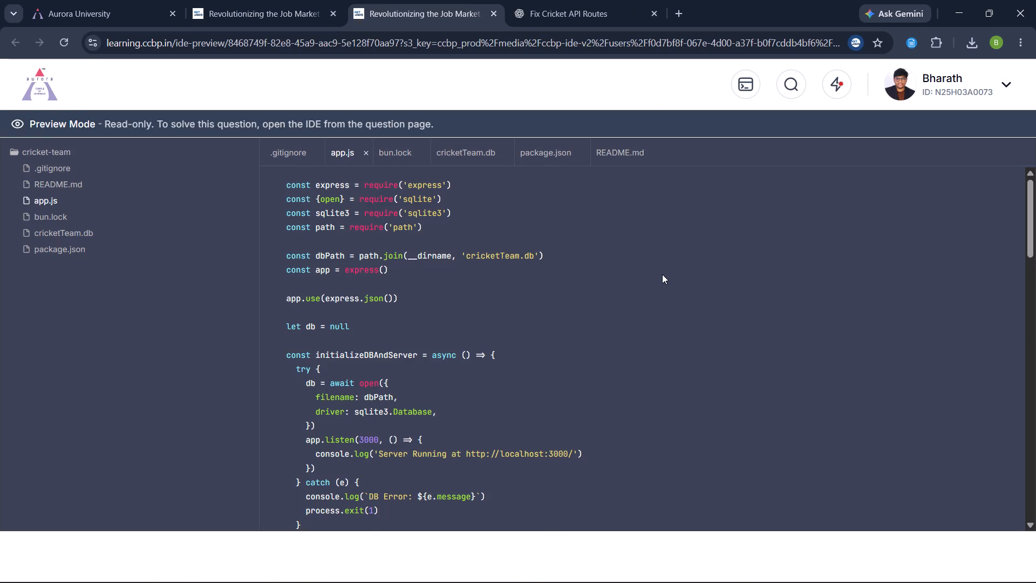
pyautogui.scroll(-14, 662, 274)
pyautogui.scroll(7, 662, 274)
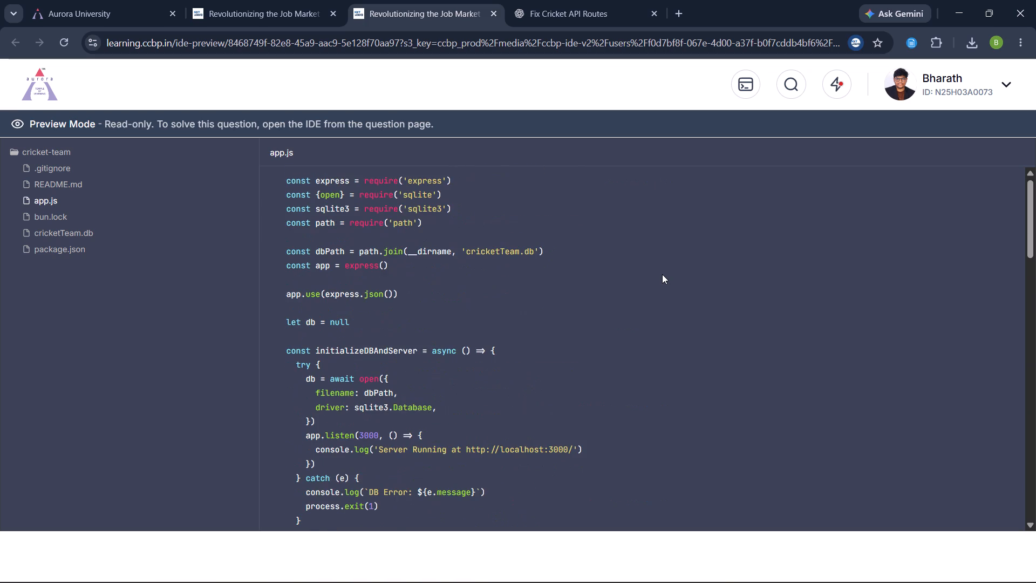
pyautogui.hotkey('ctrl', '-')
pyautogui.hotkey('ctrl', '-')
pyautogui.hotkey('ctrl', '-')
pyautogui.hotkey('ctrl', '-')
pyautogui.hotkey('ctrl', '-')
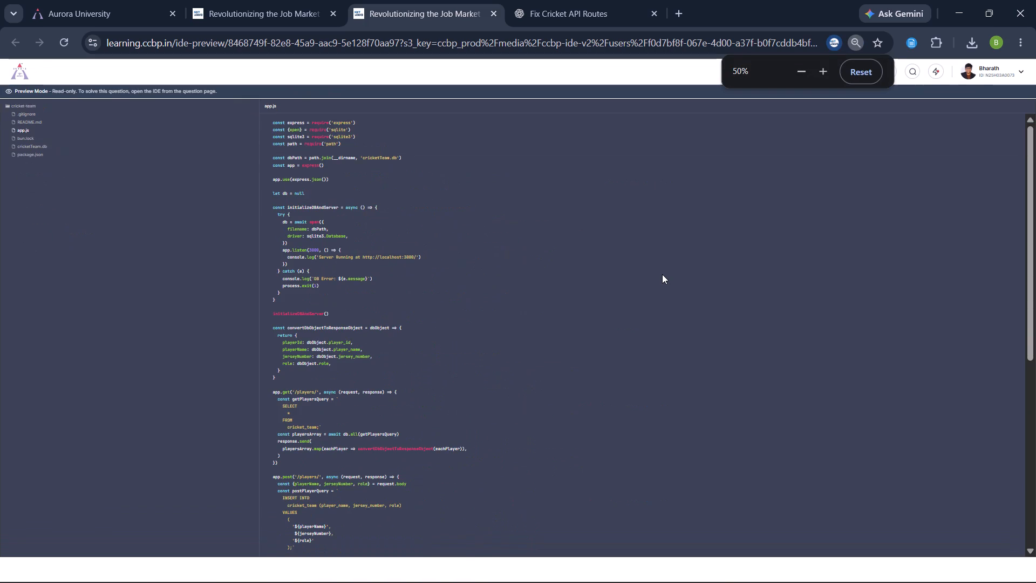
pyautogui.hotkey('ctrl', '-')
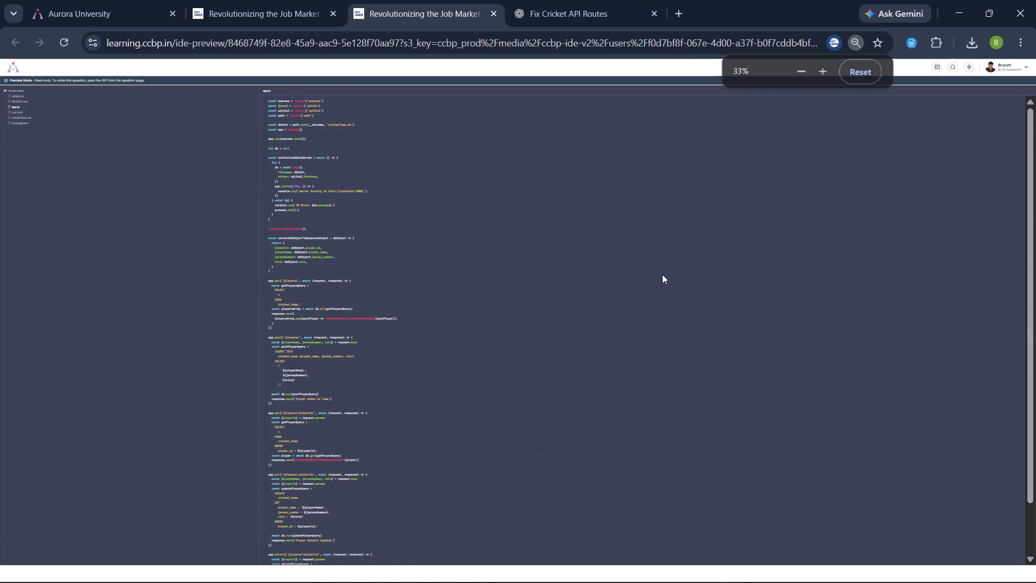
pyautogui.hotkey('ctrl', '-')
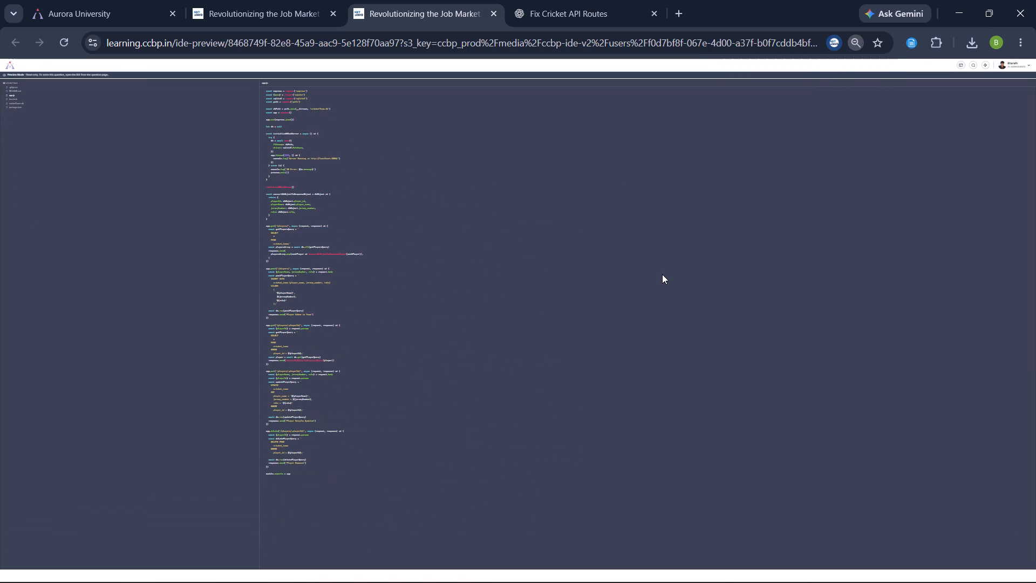
pyautogui.hotkey('ctrl', '=')
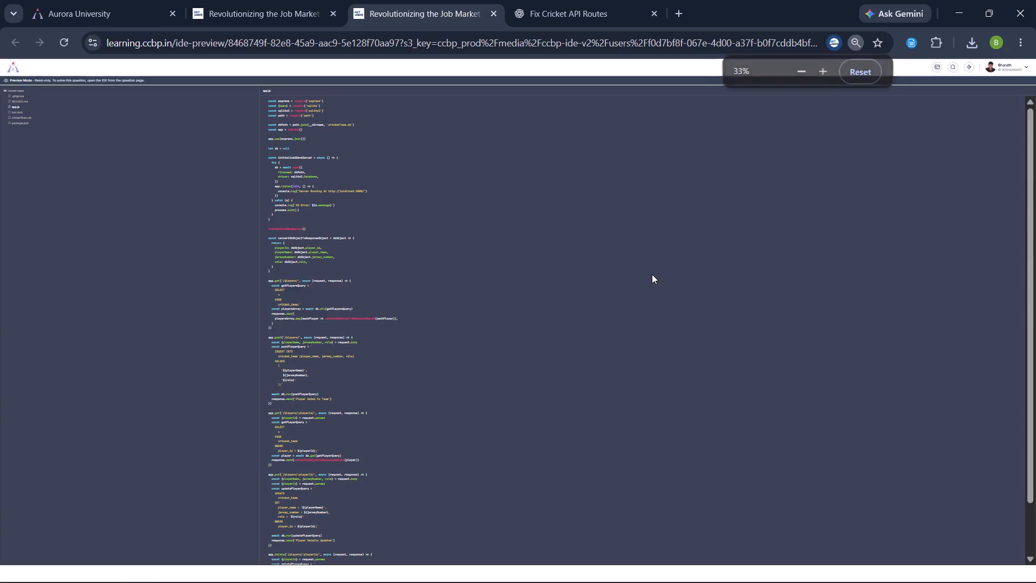
pyautogui.hotkey('ctrl', '=')
pyautogui.hotkey('ctrl', '=')
pyautogui.hotkey('ctrl', '=')
pyautogui.hotkey('ctrl', '=')
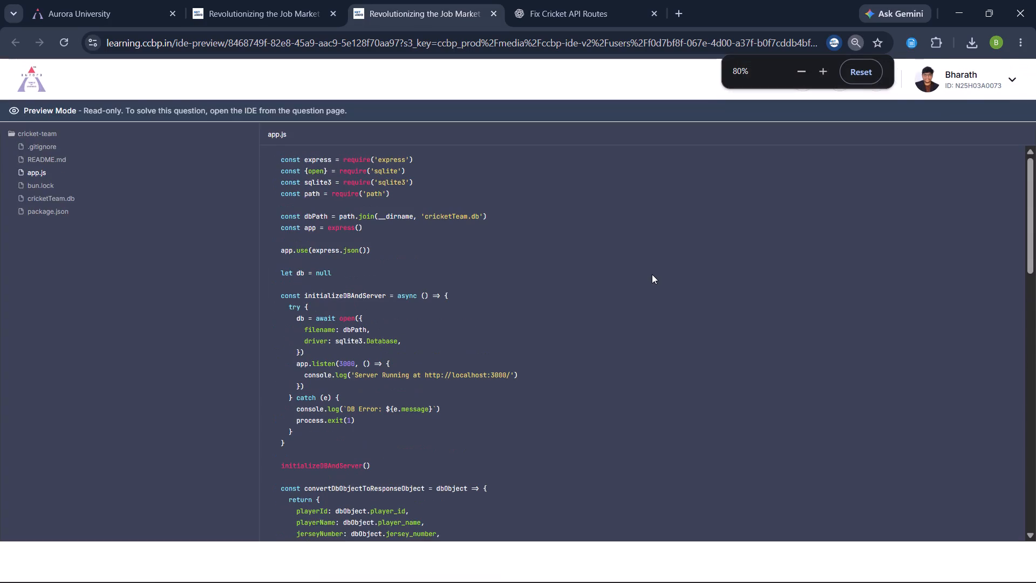
pyautogui.hotkey('ctrl', '-')
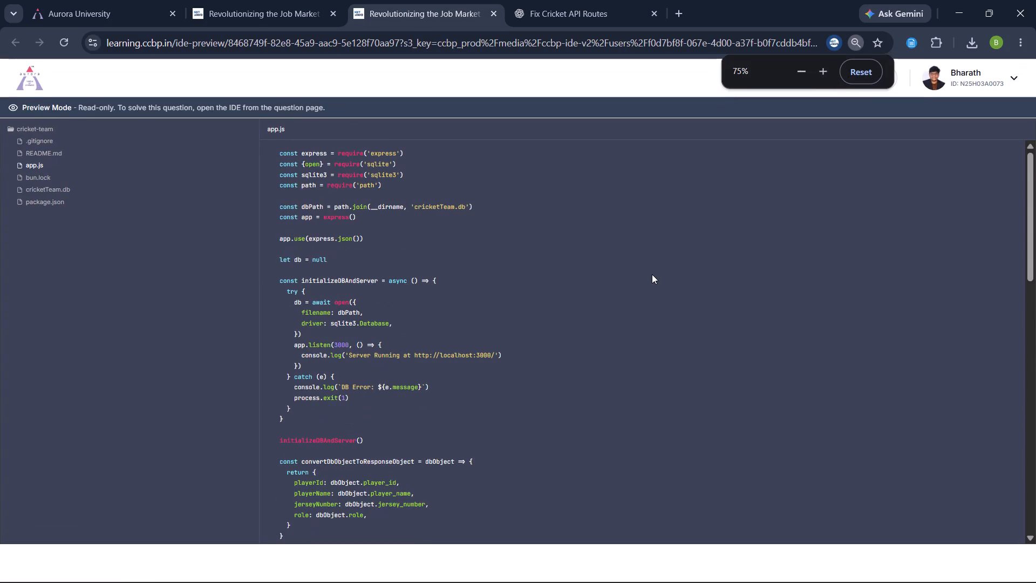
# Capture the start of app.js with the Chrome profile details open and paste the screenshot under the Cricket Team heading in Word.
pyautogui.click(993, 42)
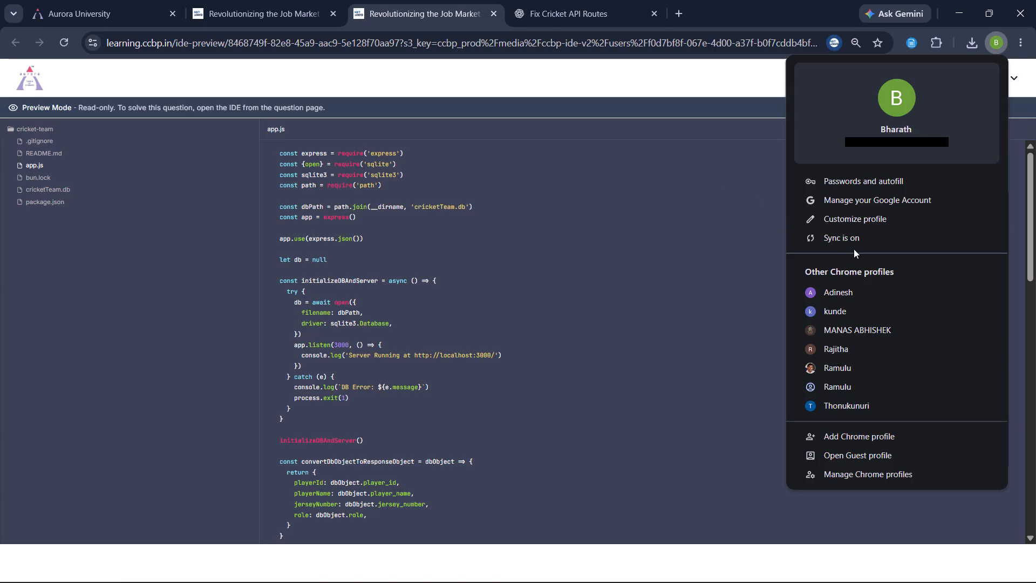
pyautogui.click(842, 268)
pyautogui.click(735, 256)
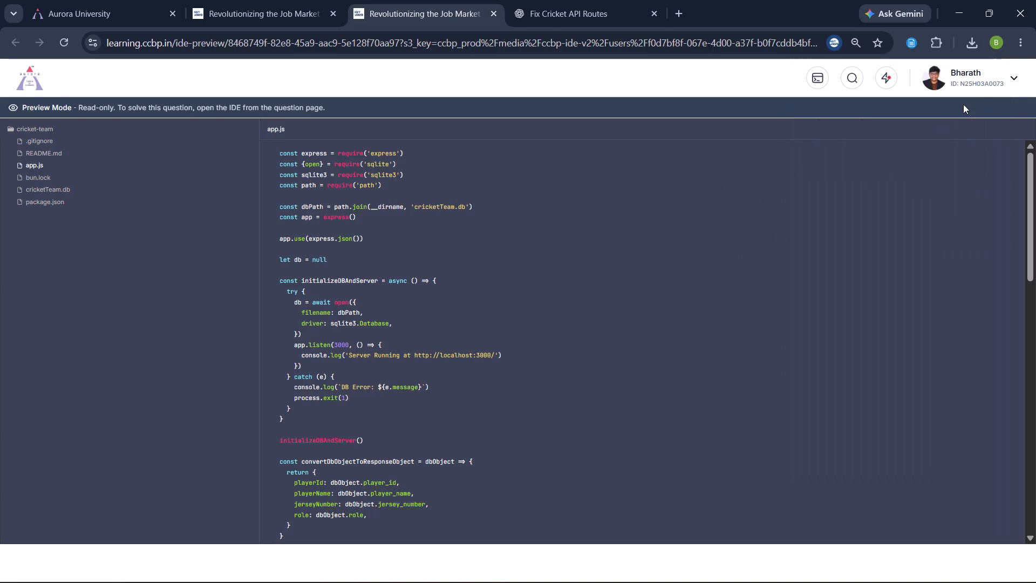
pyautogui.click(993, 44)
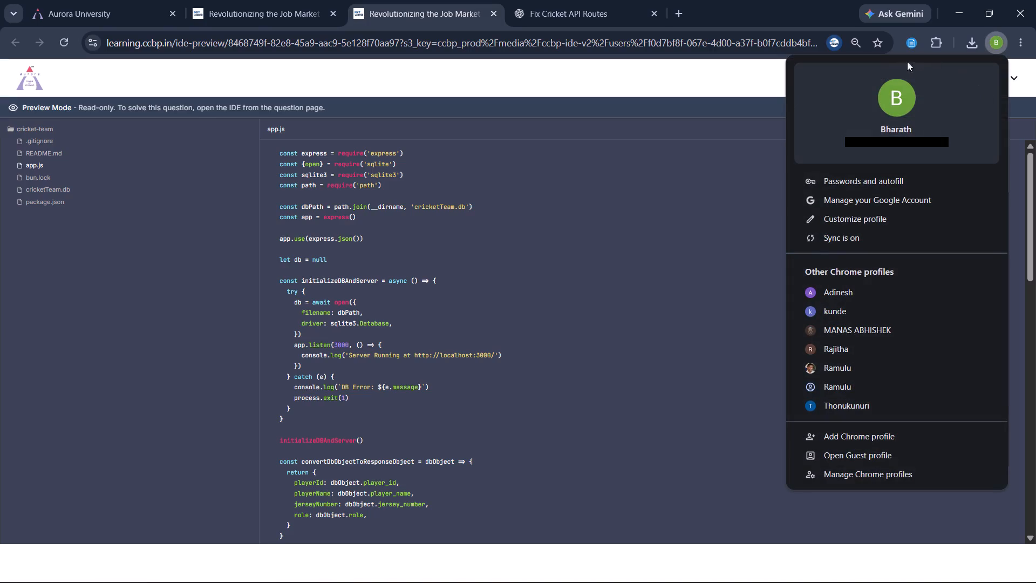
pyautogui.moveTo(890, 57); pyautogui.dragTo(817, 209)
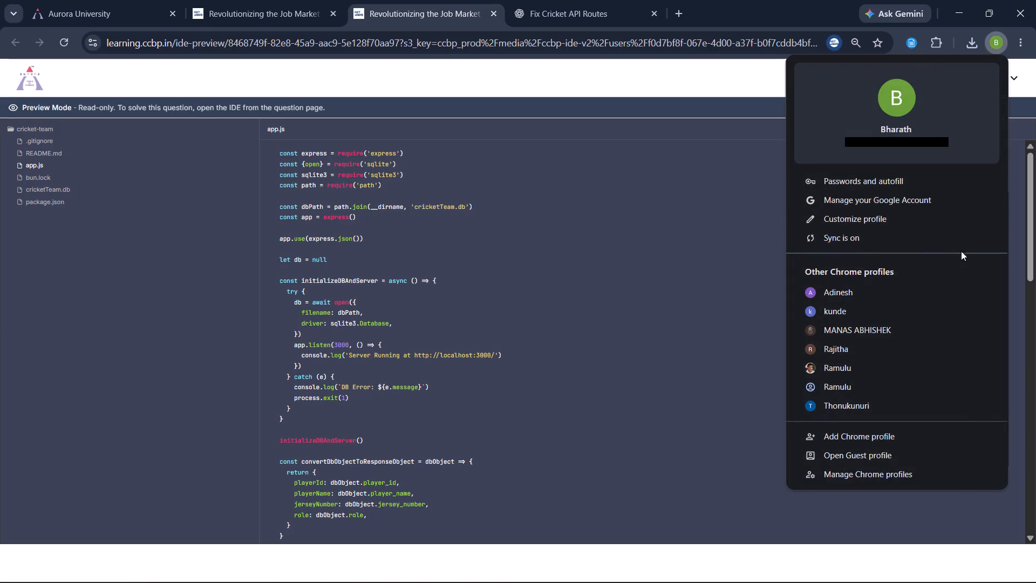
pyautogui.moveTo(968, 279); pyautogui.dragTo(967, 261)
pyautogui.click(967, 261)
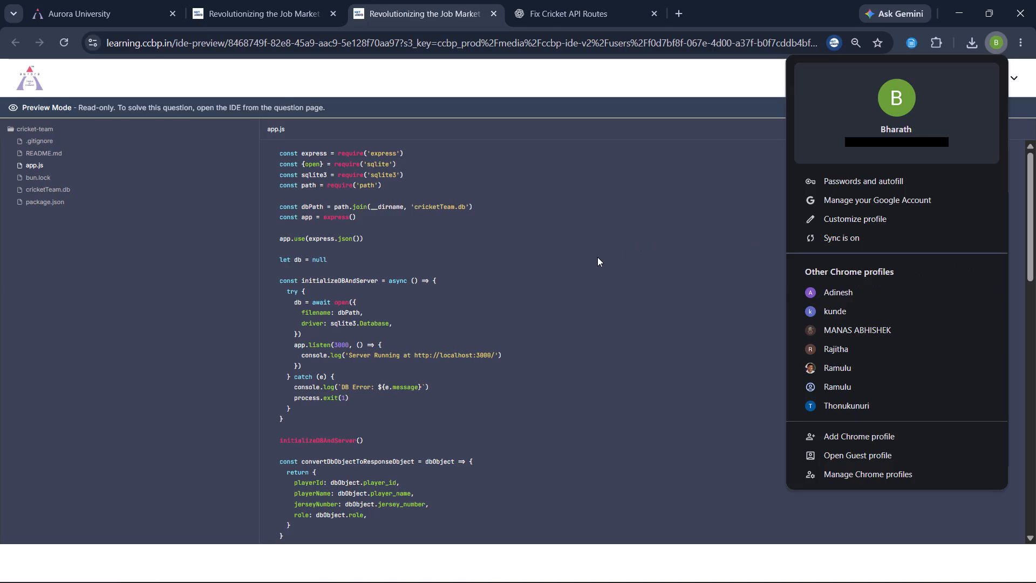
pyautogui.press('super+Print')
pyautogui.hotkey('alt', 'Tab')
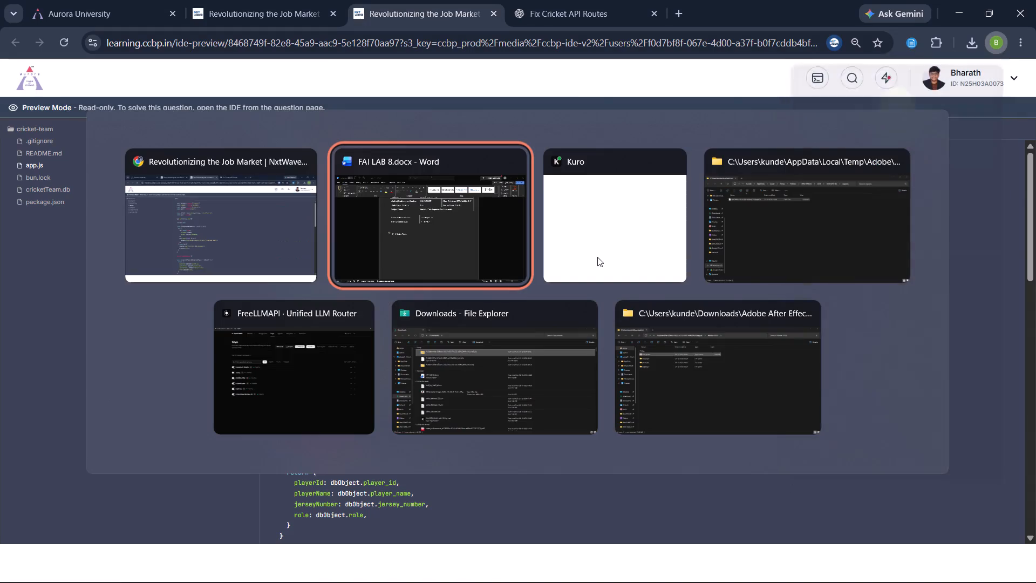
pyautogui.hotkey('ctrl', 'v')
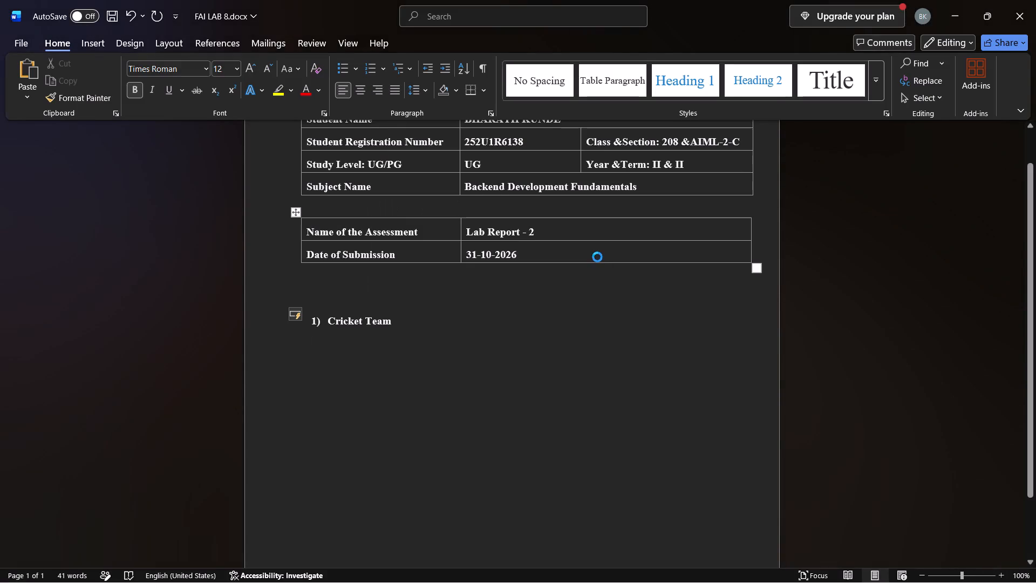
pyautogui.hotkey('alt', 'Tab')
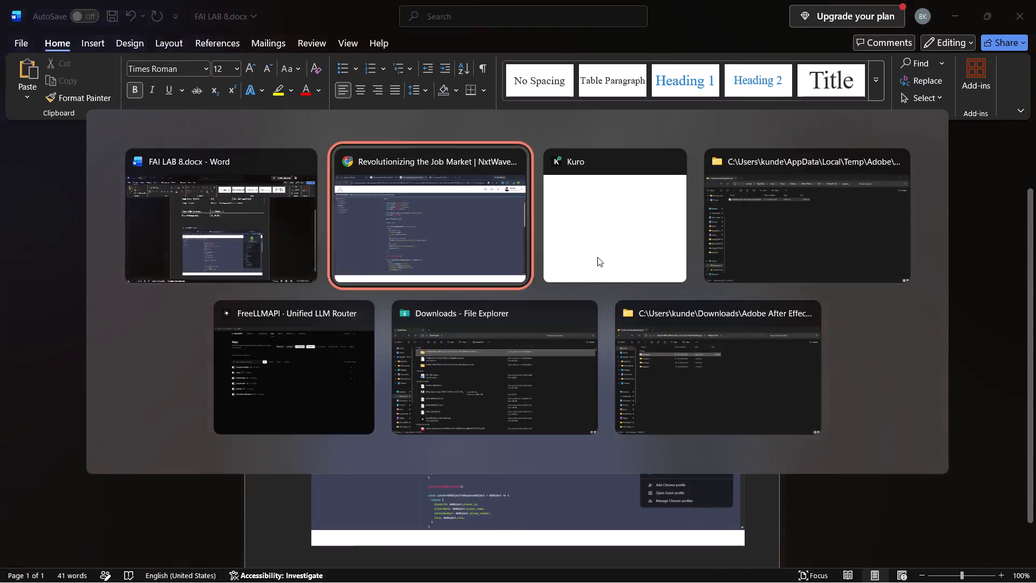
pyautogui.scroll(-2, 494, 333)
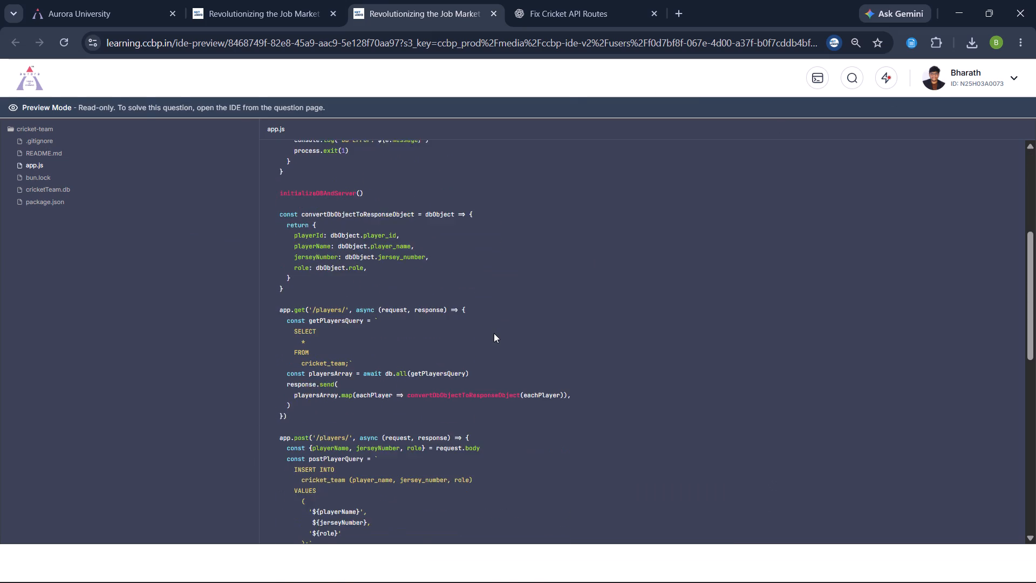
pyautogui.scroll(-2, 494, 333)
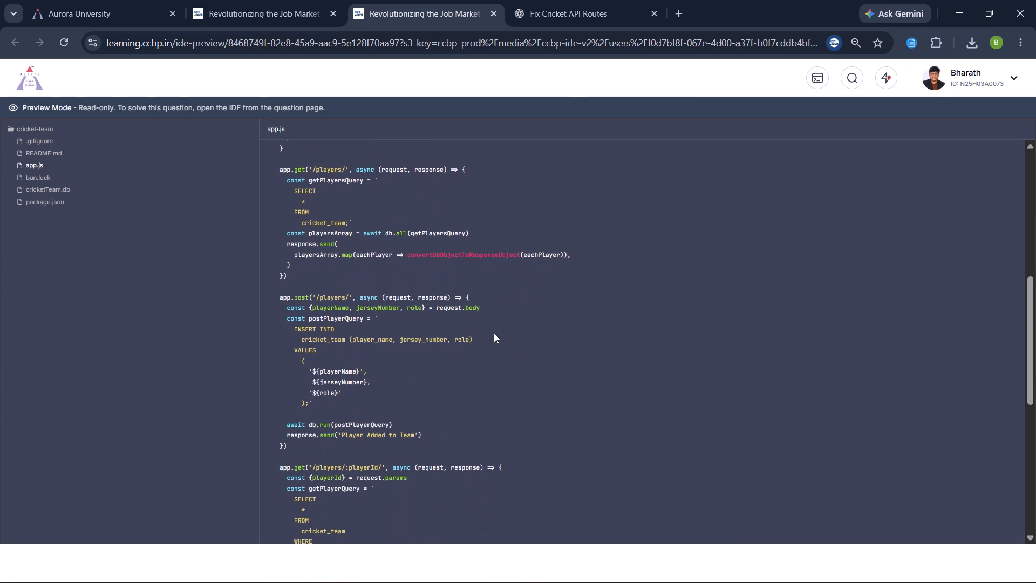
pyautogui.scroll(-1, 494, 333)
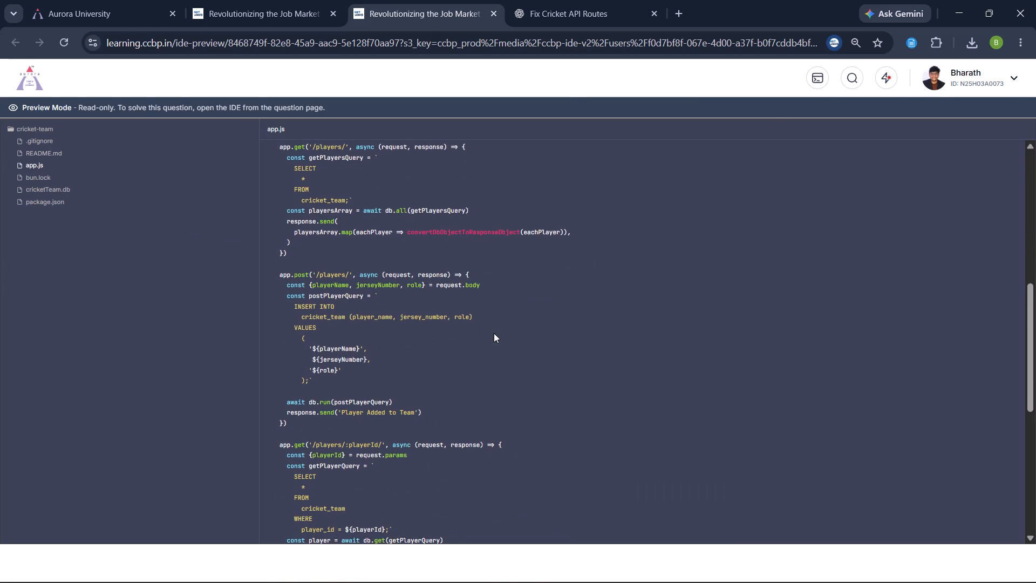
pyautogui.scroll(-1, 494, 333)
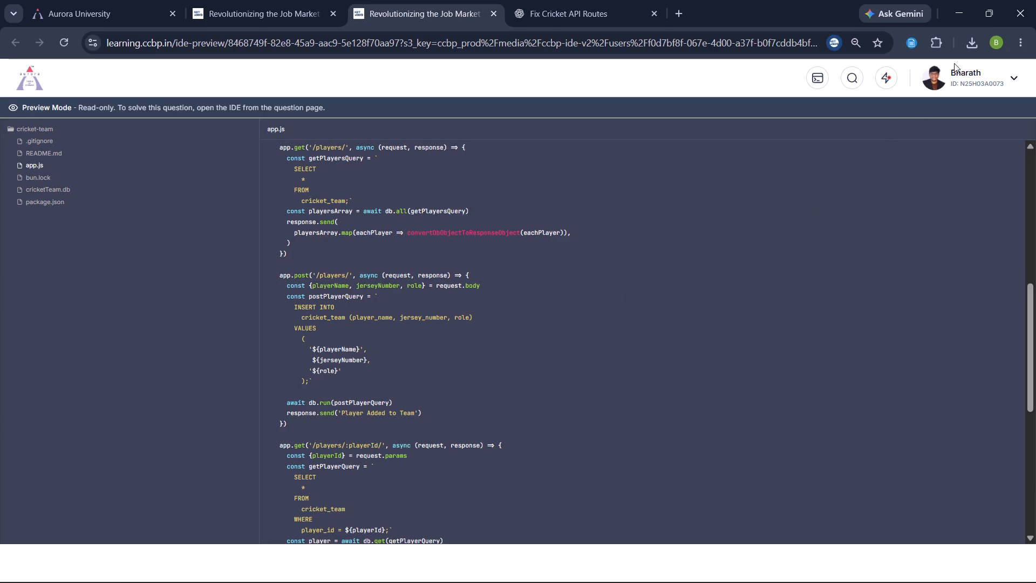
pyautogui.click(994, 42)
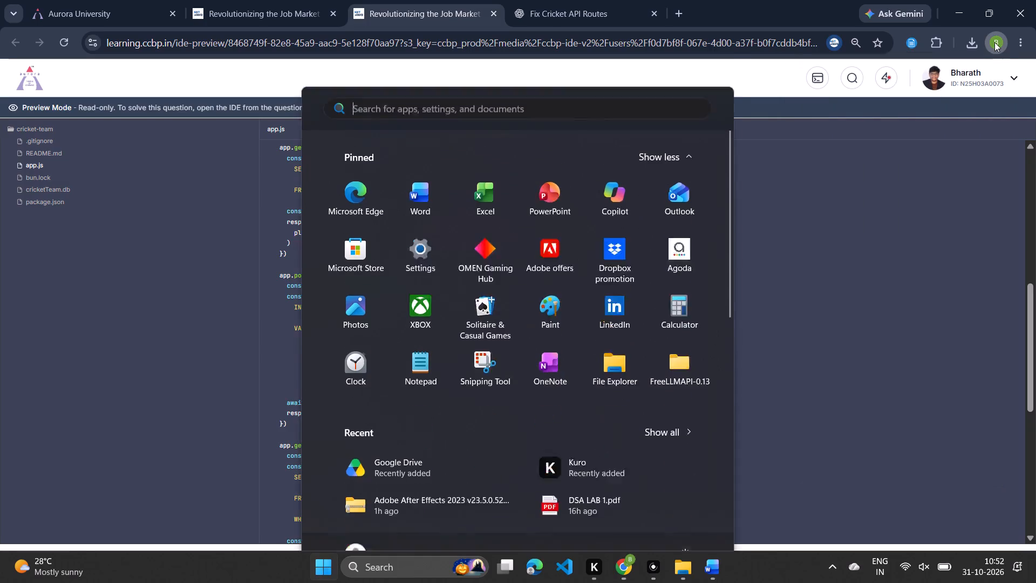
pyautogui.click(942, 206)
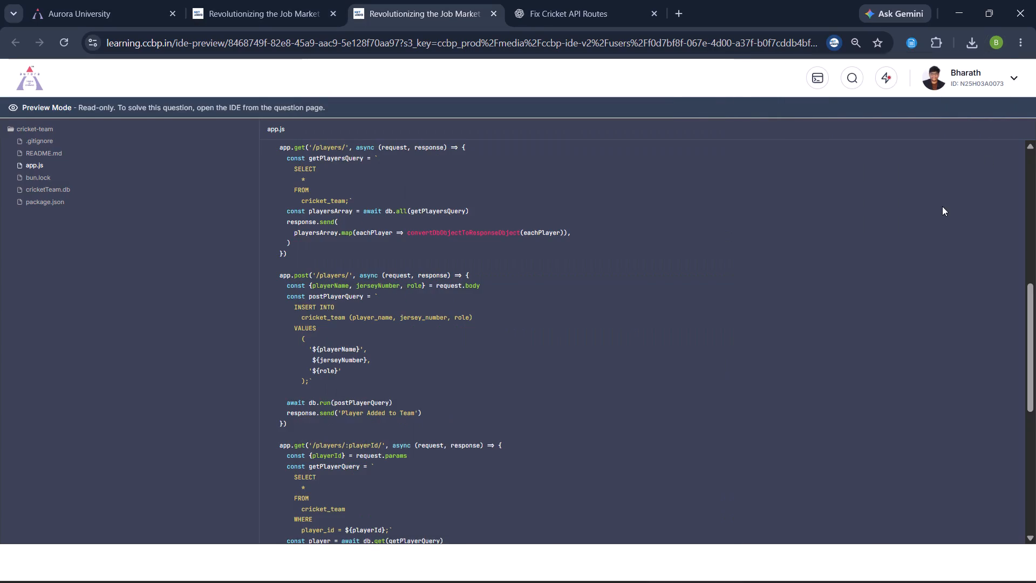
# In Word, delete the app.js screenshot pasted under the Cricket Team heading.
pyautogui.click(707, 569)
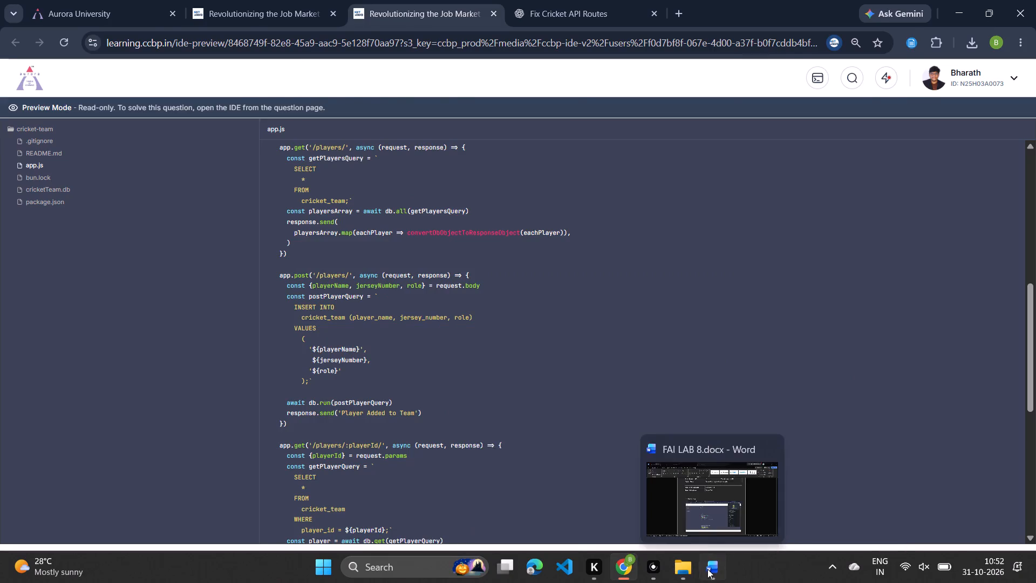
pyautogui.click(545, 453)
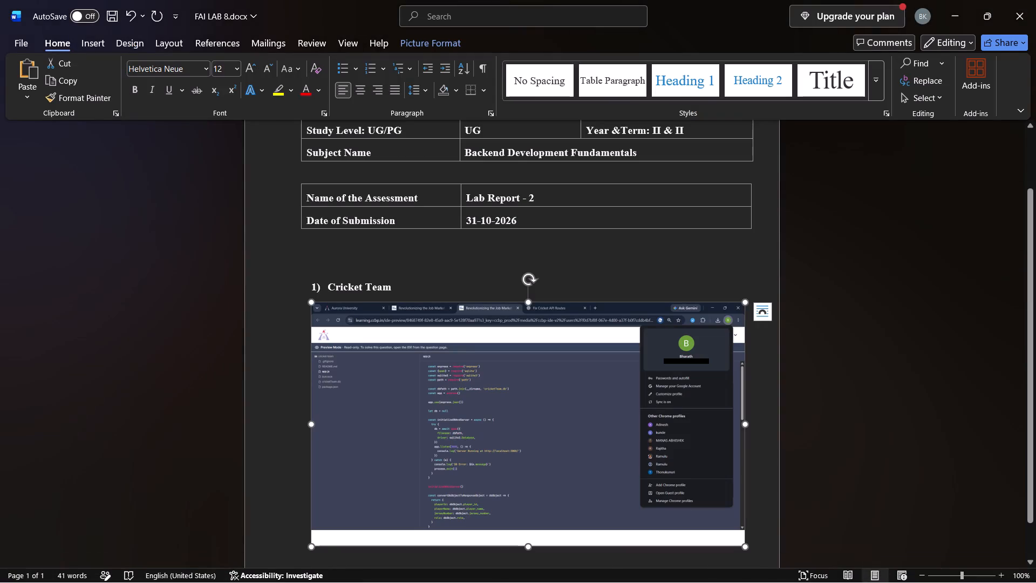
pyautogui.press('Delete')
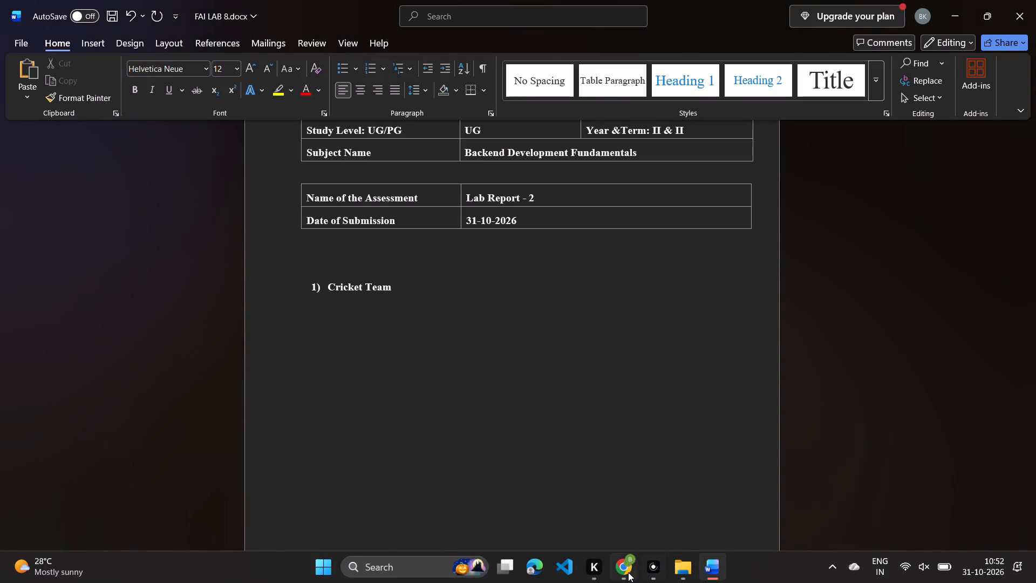
# Back in Chrome, close the Fix Cricket API Routes page.
pyautogui.click(628, 572)
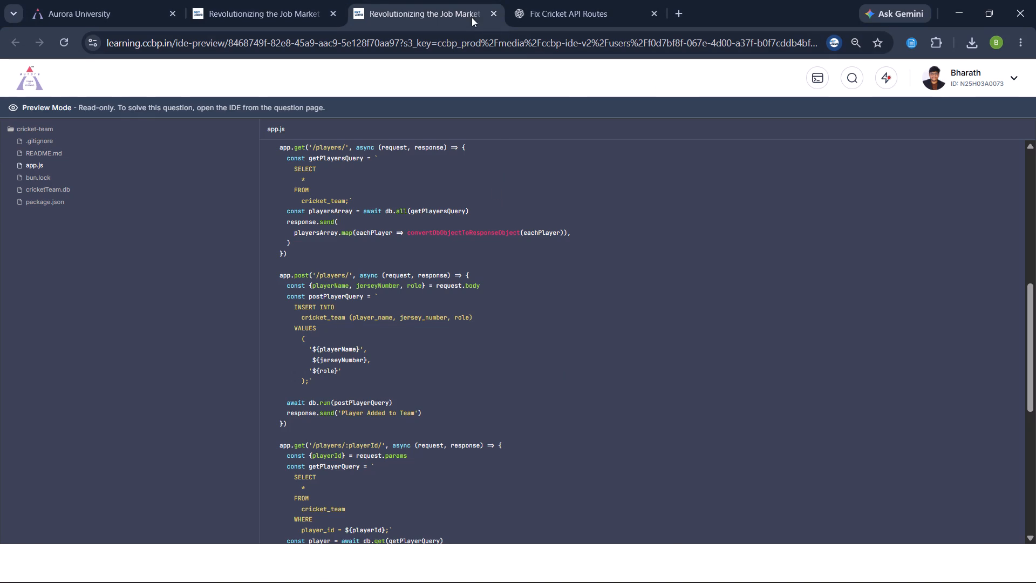
pyautogui.click(657, 11)
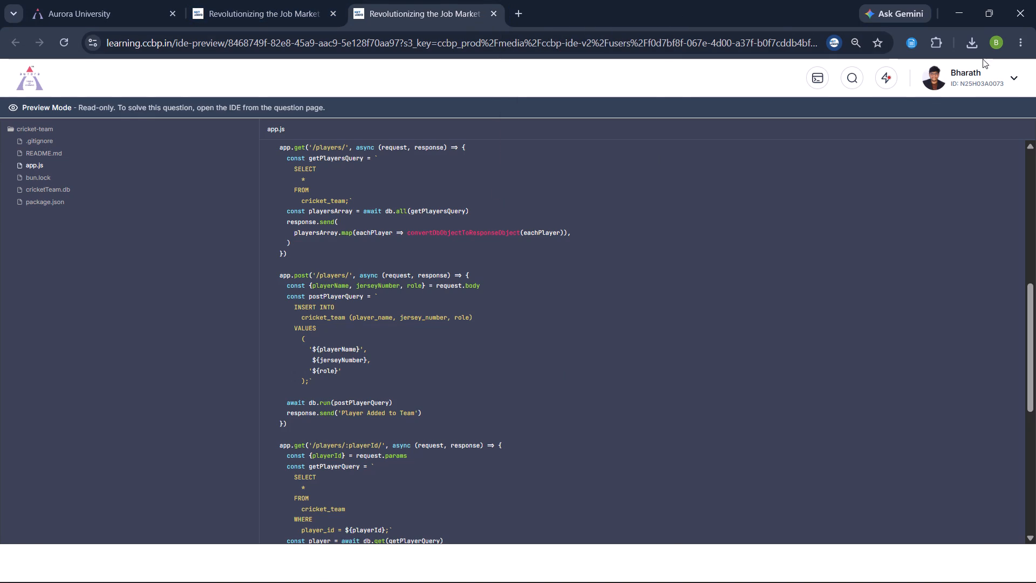
# Capture a full-screen screenshot of the start of app.js with the Chrome profile details open.
pyautogui.scroll(12, 728, 267)
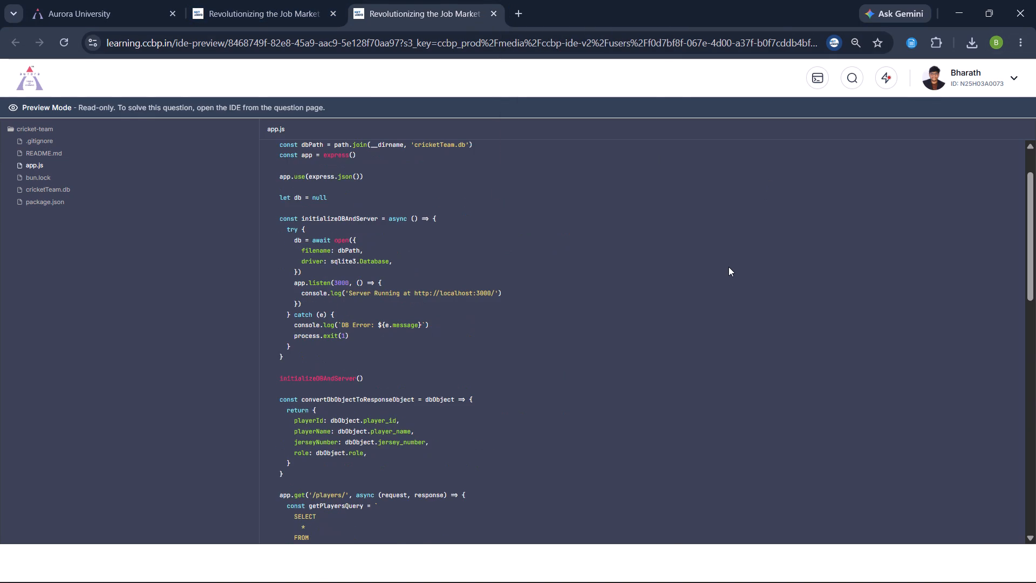
pyautogui.click(989, 38)
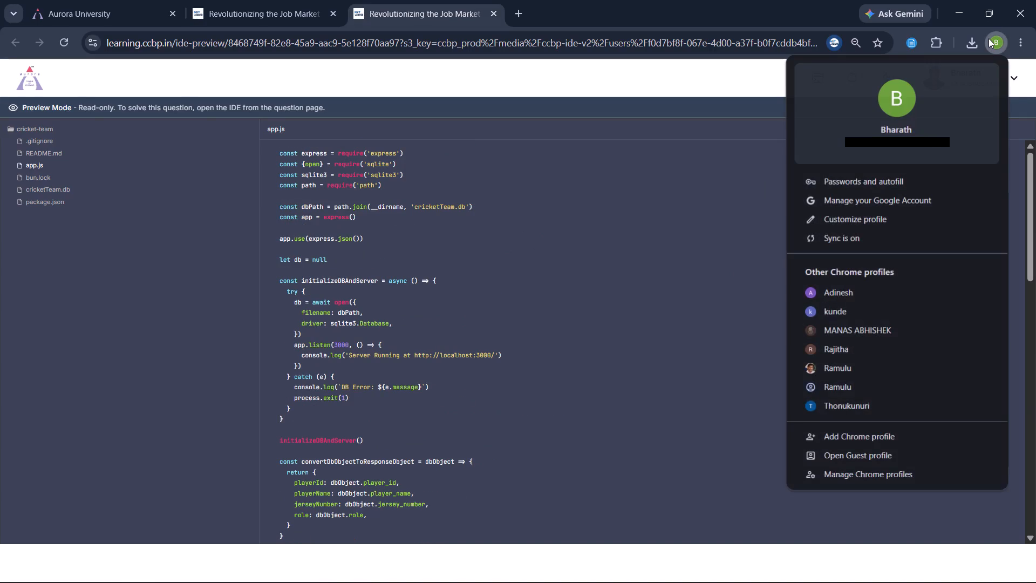
pyautogui.press('super+Print')
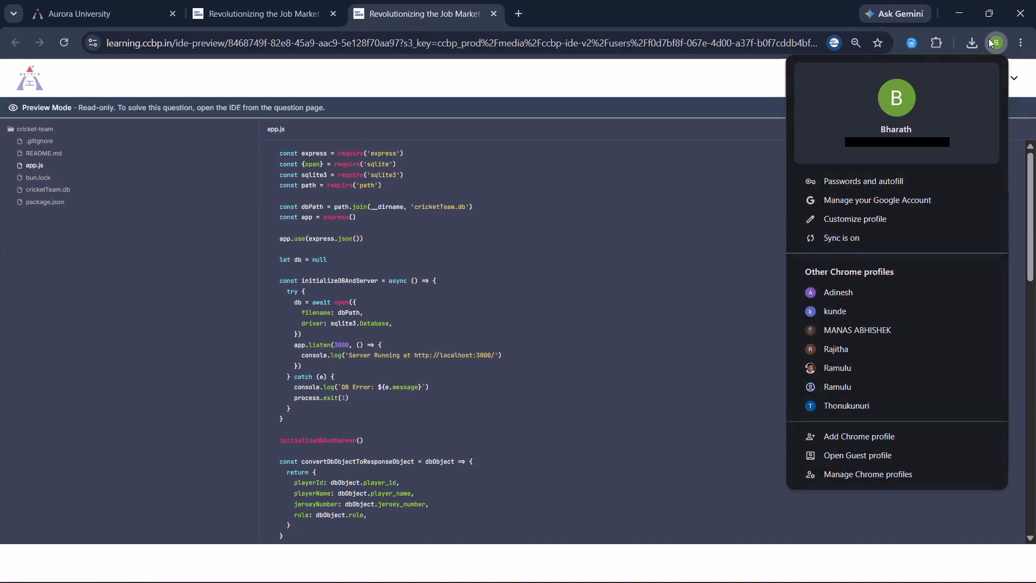
# Switch to Word and paste the captured screenshot of the start of app.js under the Cricket Team heading.
pyautogui.hotkey('alt', 'Tab')
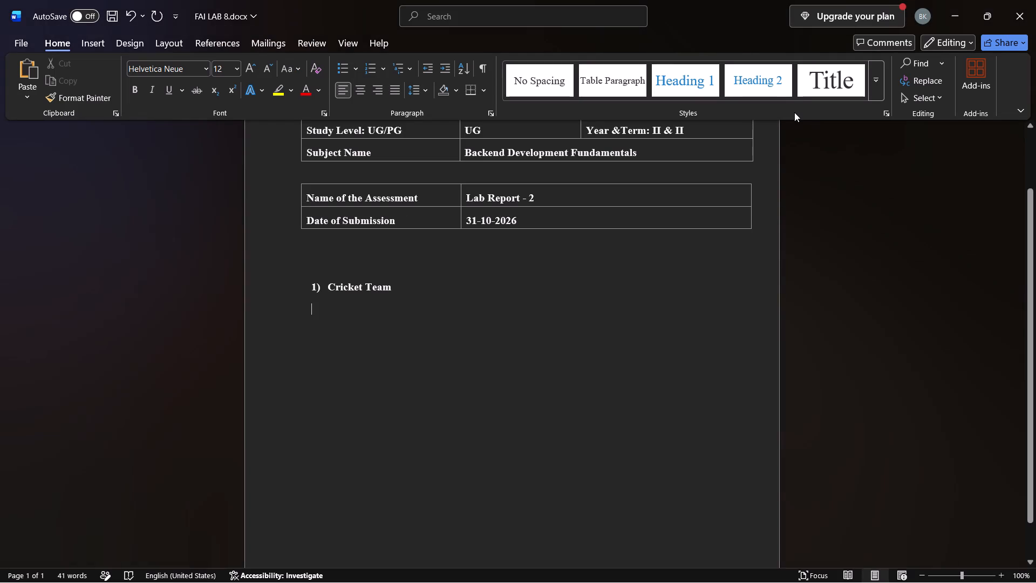
pyautogui.hotkey('ctrl', 'v')
pyautogui.keyDown('alt'); pyautogui.click(794, 112); pyautogui.keyUp('alt')
# In Chrome, capture app.js from the get players route onward with the profile details open, and paste it below the first screenshot in Word.
pyautogui.hotkey('alt', 'Tab')
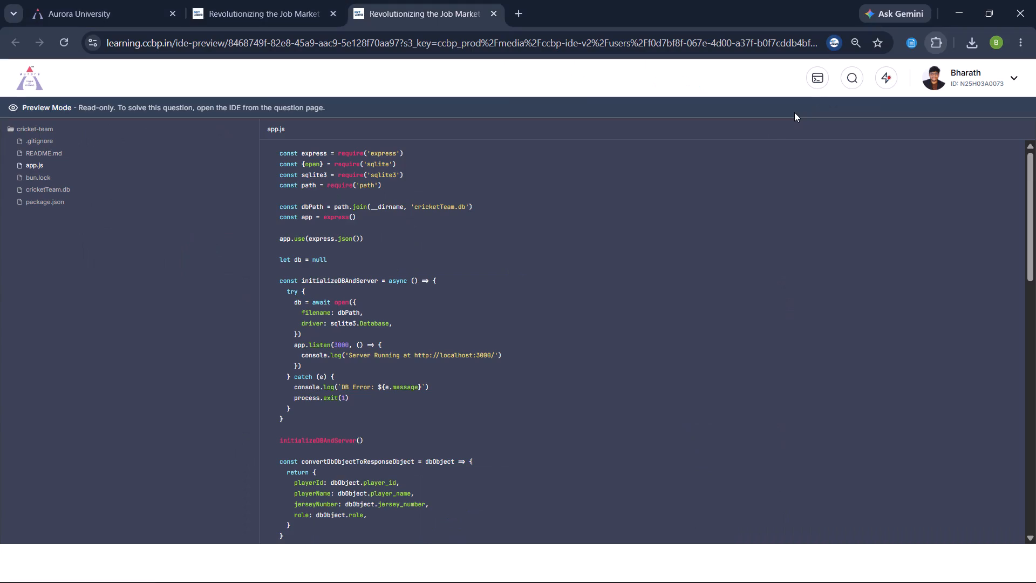
pyautogui.scroll(-2, 657, 151)
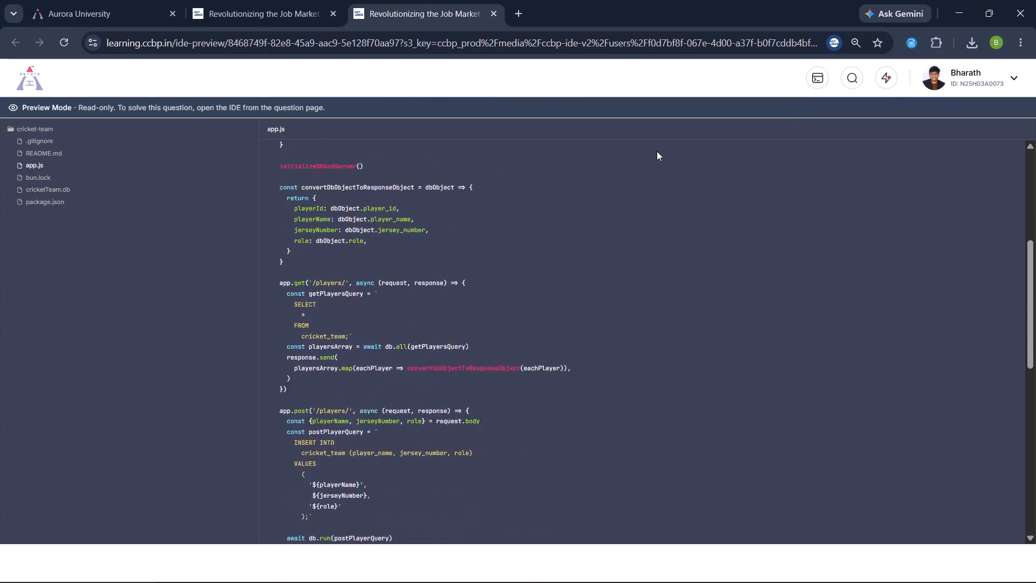
pyautogui.scroll(-3, 657, 151)
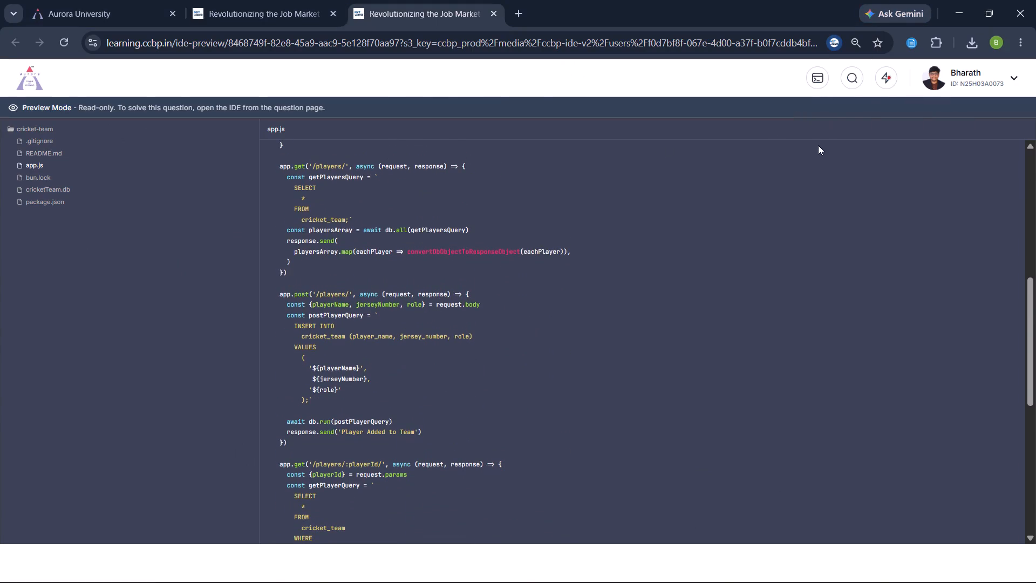
pyautogui.click(989, 42)
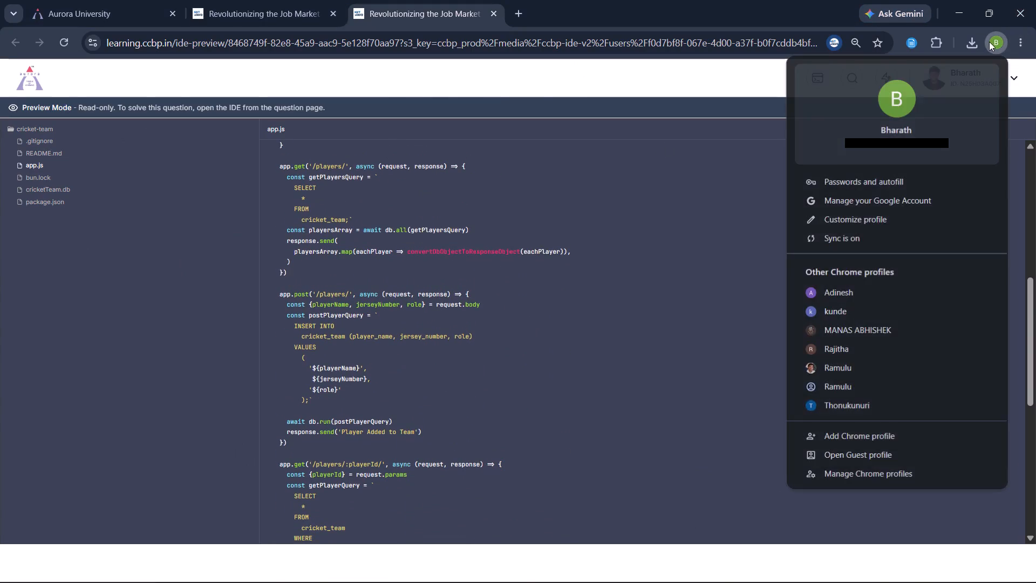
pyautogui.press('super+Print')
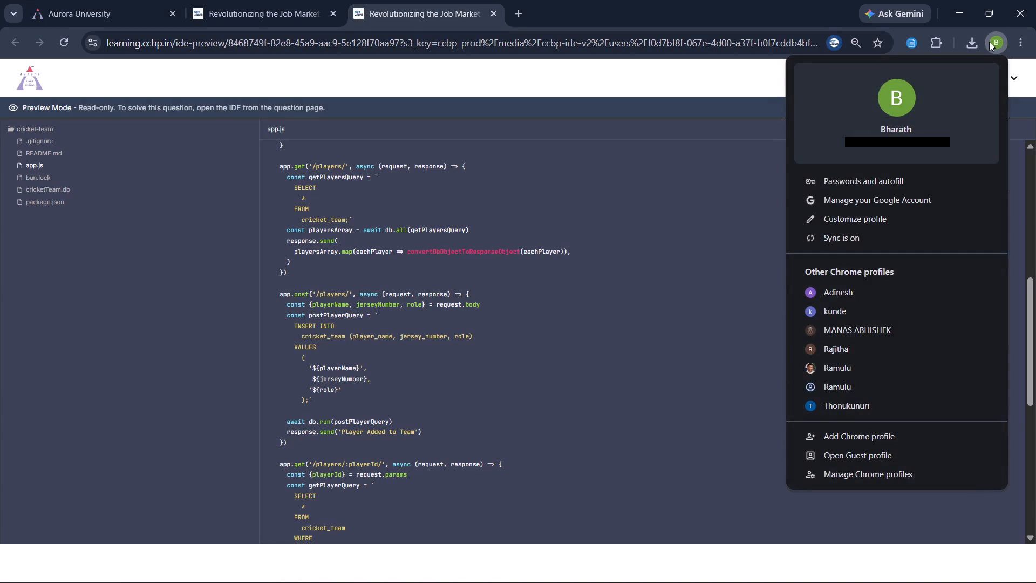
pyautogui.hotkey('alt', 'Tab')
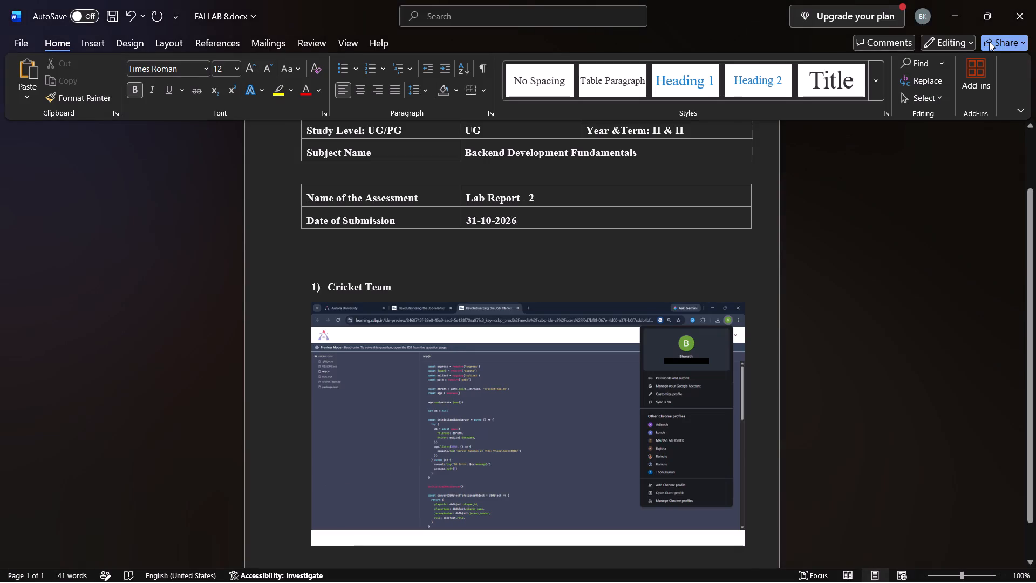
pyautogui.hotkey('ctrl', 'v')
# In Chrome, capture the end of app.js with the profile details open, and paste the screenshot below the previous ones in Word.
pyautogui.hotkey('alt', 'Tab')
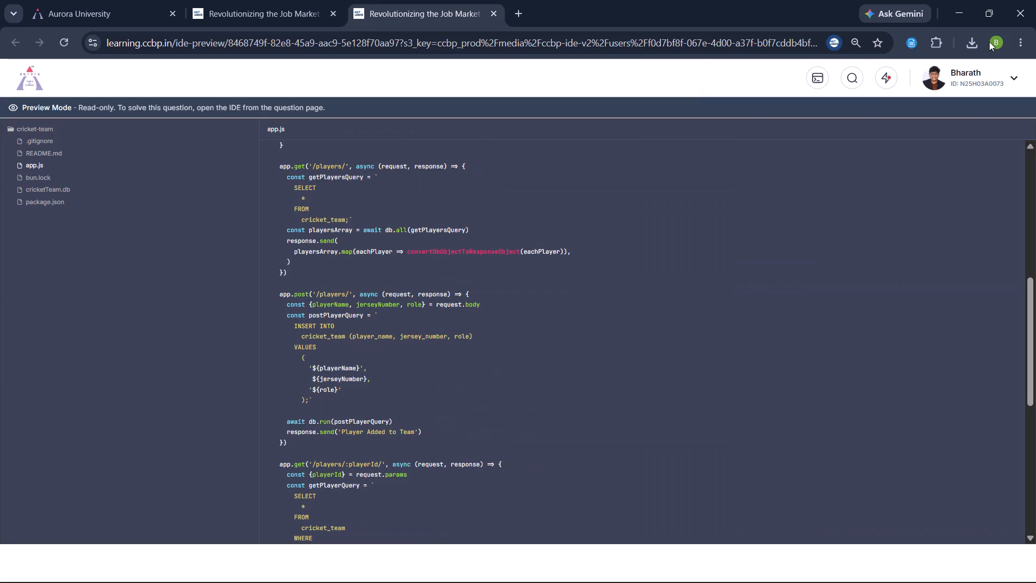
pyautogui.scroll(-2, 717, 265)
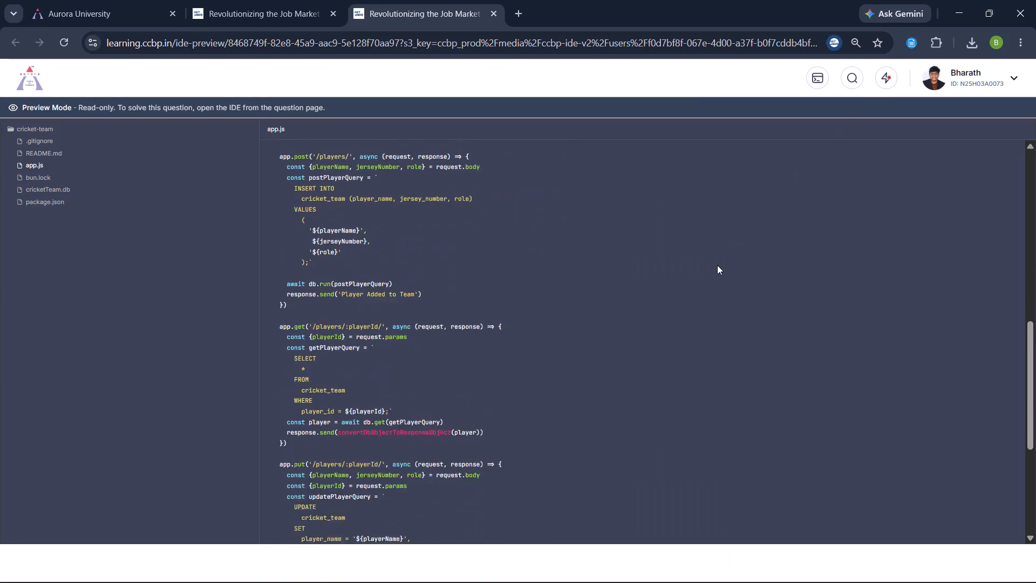
pyautogui.scroll(-3, 717, 265)
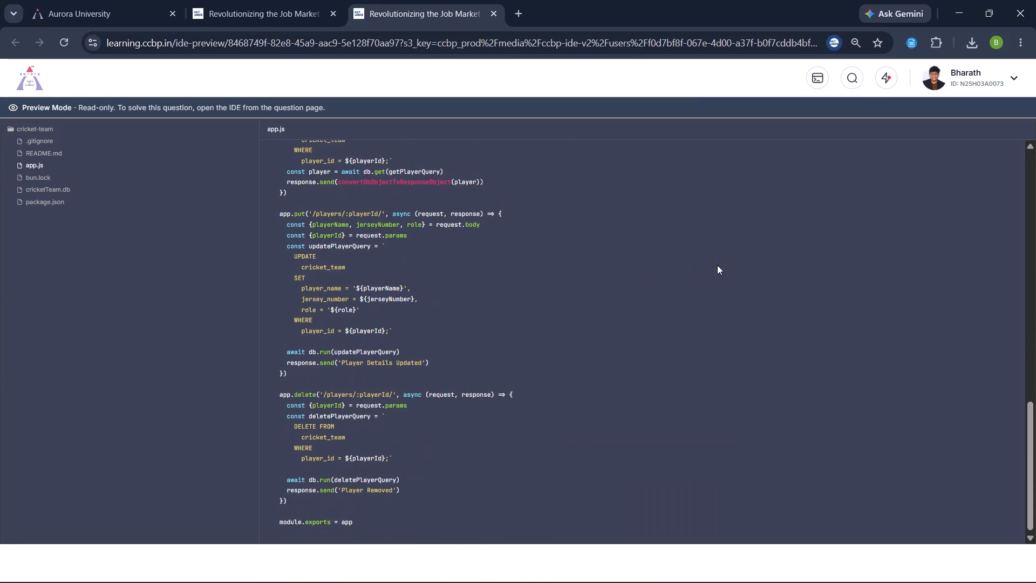
pyautogui.click(994, 43)
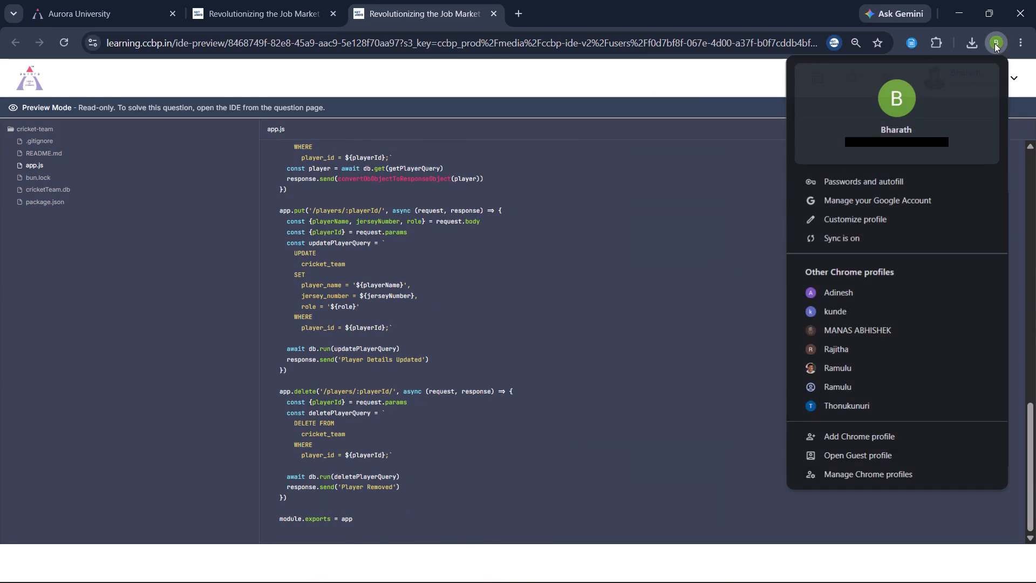
pyautogui.press('super+Print')
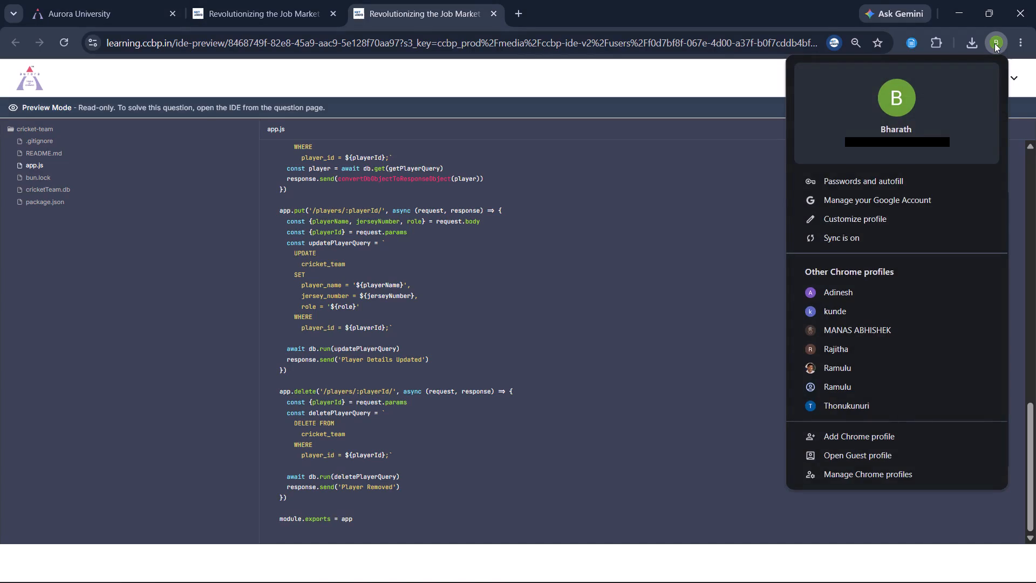
pyautogui.hotkey('alt', 'Tab')
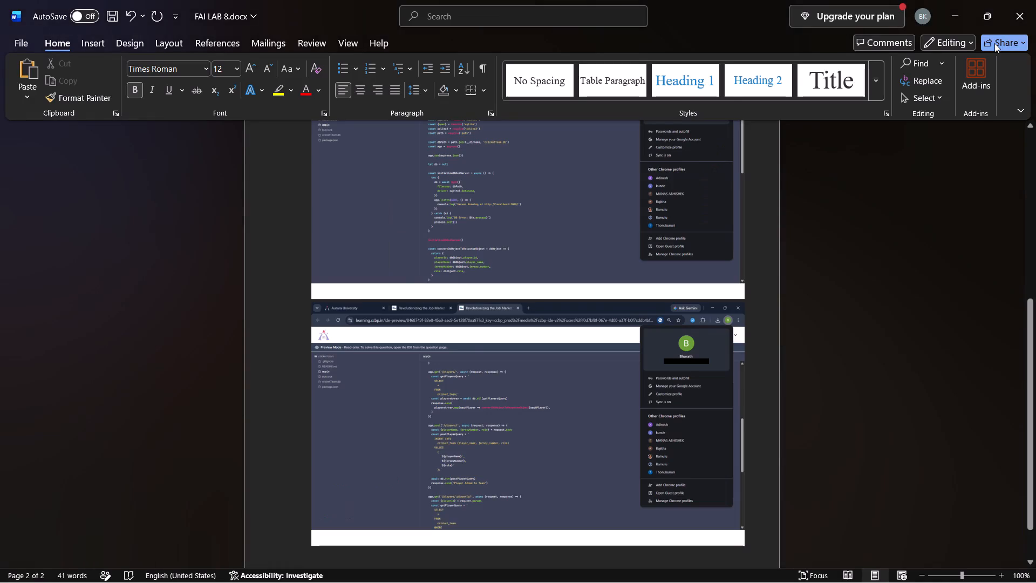
pyautogui.hotkey('ctrl', 'v')
# Return to Chrome and close the Cricket Team code preview page.
pyautogui.hotkey('alt', 'Tab')
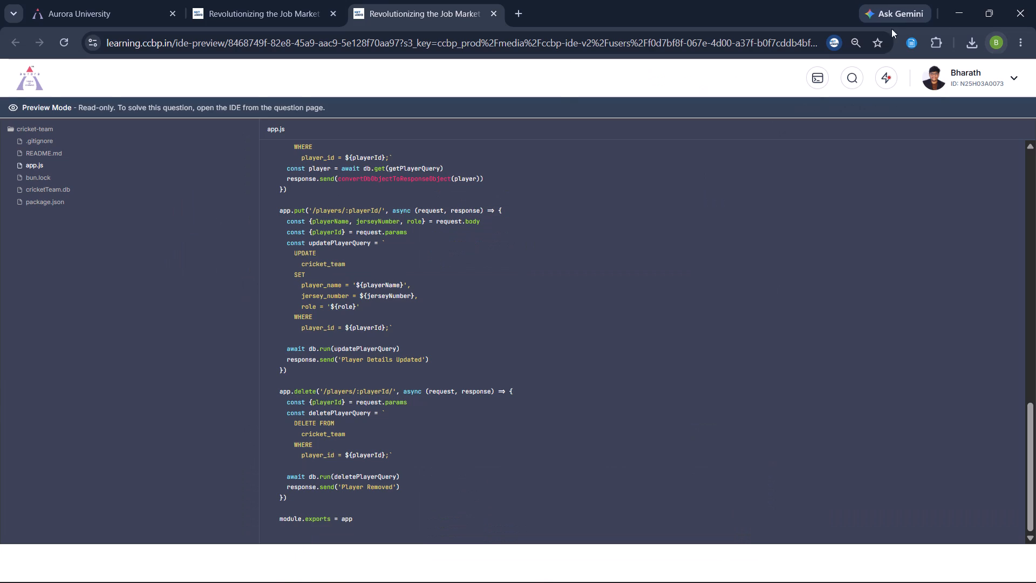
pyautogui.scroll(-6, 580, 333)
pyautogui.click(494, 10)
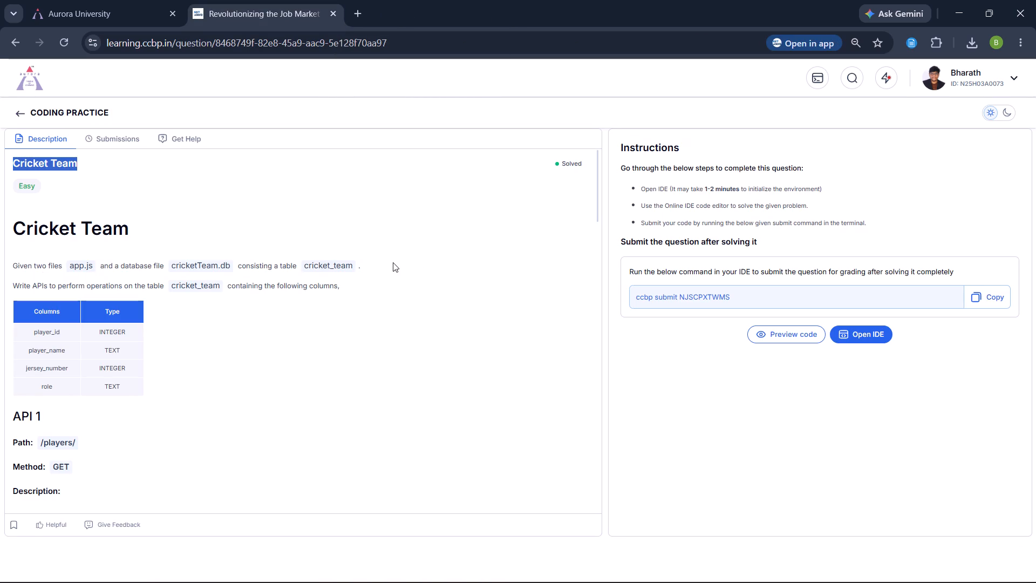
# Go back to the coding practice list, open the Movies question and copy its title.
pyautogui.click(18, 110)
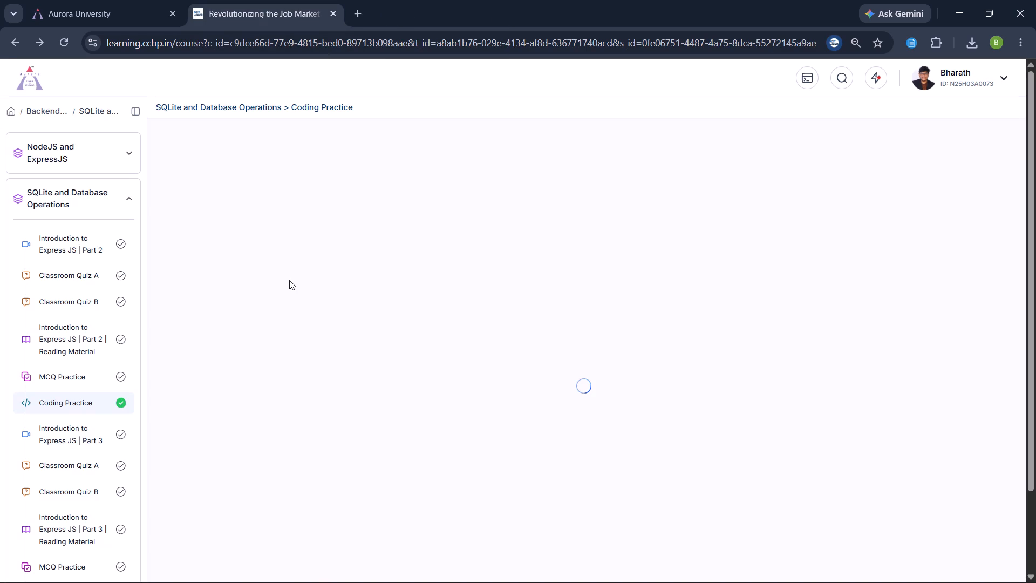
pyautogui.click(305, 241)
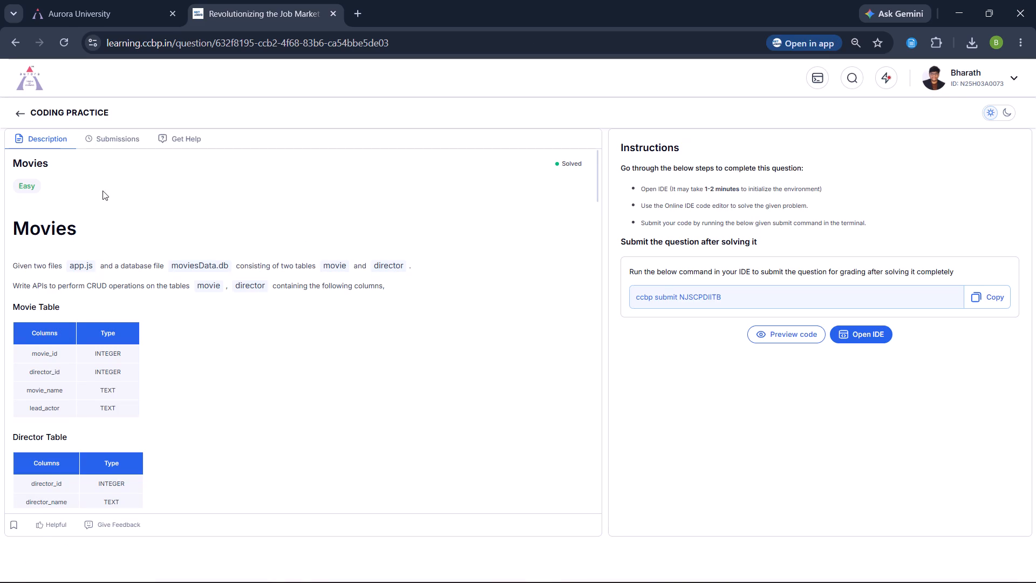
pyautogui.moveTo(77, 229); pyautogui.dragTo(16, 215)
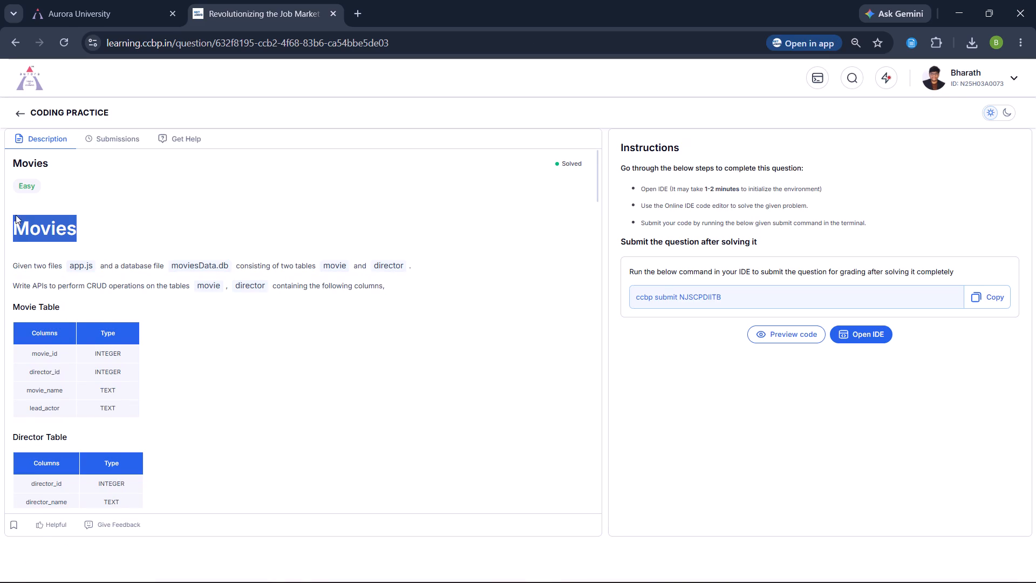
pyautogui.moveTo(16, 215); pyautogui.dragTo(16, 217)
pyautogui.hotkey('ctrl', 'c')
# In Word, set up an empty line just below the last Cricket Team screenshot for a new heading.
pyautogui.hotkey('alt', 'Tab')
pyautogui.scroll(-1, 270, 410)
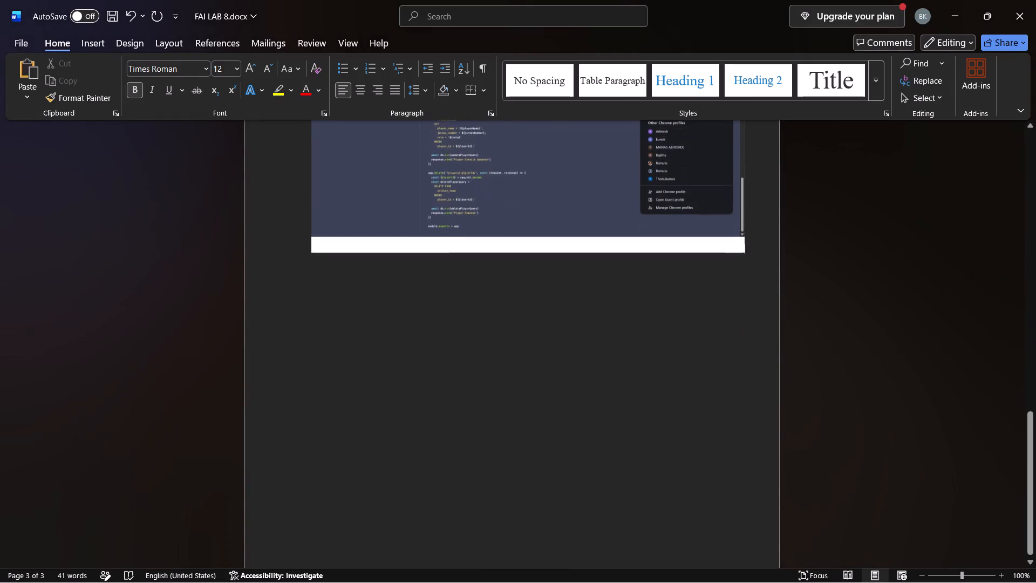
pyautogui.click(363, 341)
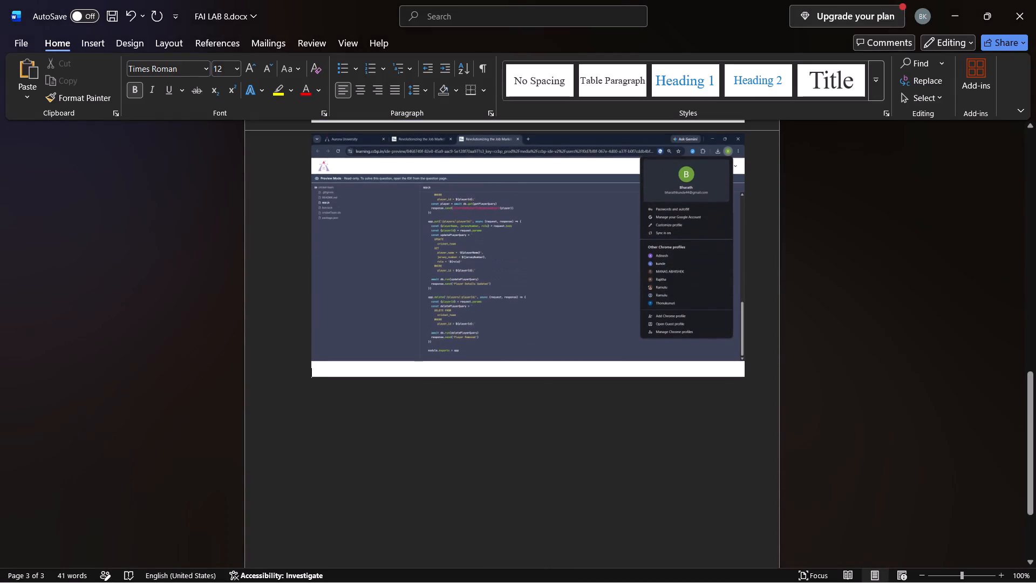
pyautogui.press('Return')
pyautogui.press('Return')
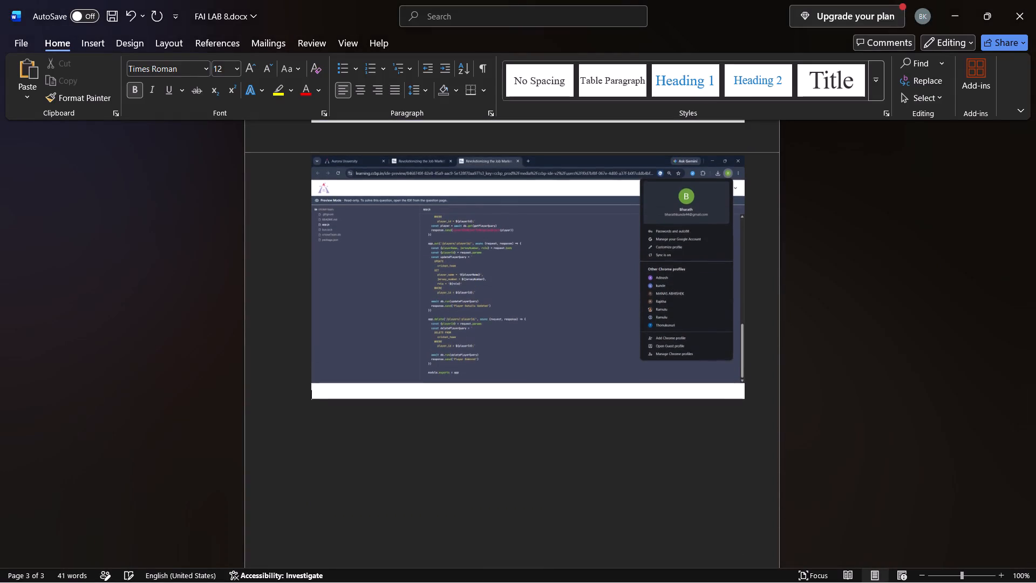
pyautogui.scroll(-1, 330, 397)
pyautogui.click(322, 347)
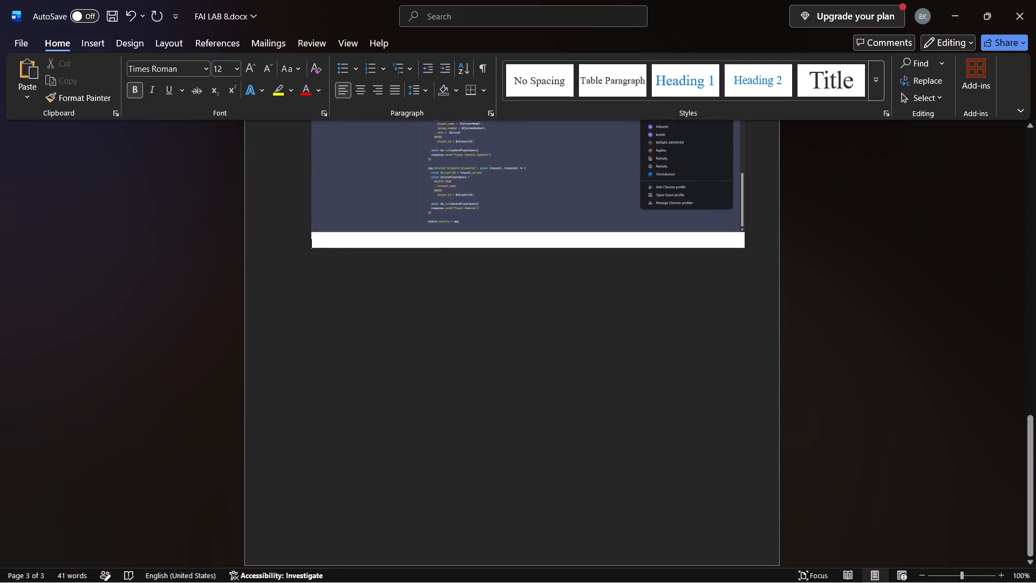
pyautogui.press('Return')
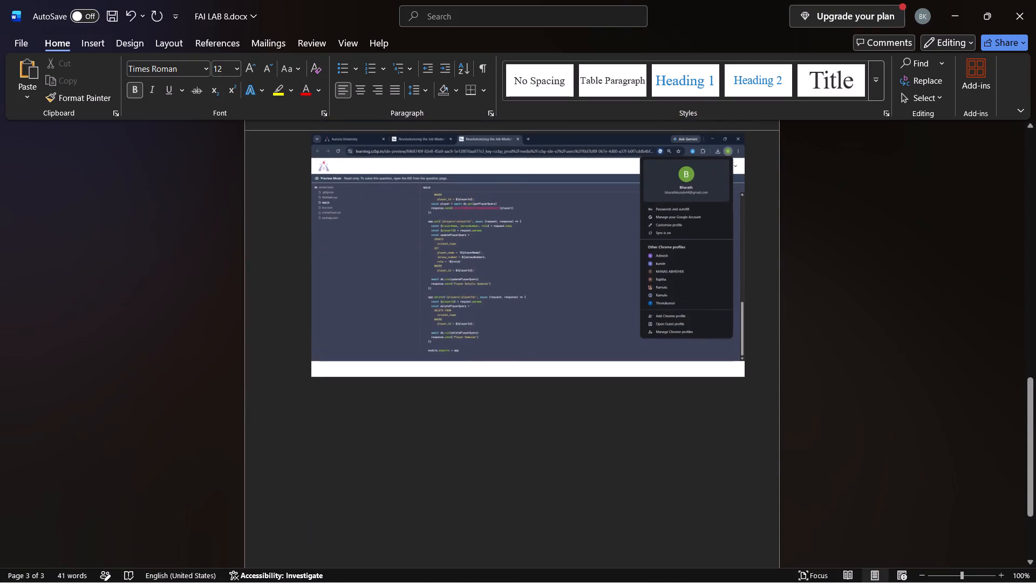
pyautogui.scroll(-1, 322, 347)
pyautogui.click(322, 347)
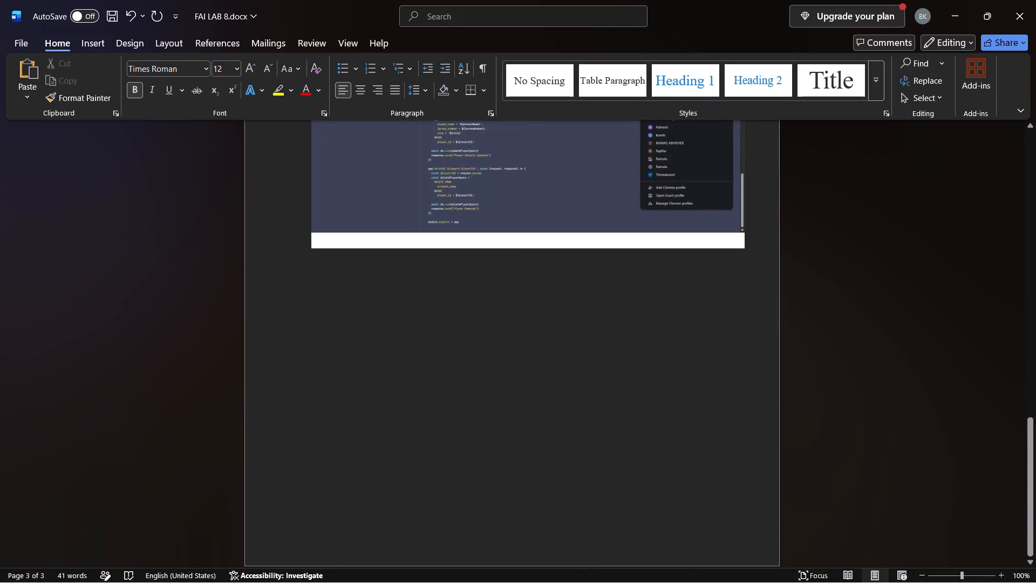
pyautogui.doubleClick(396, 346)
pyautogui.doubleClick(396, 346)
pyautogui.press('Return')
pyautogui.press('BackSpace')
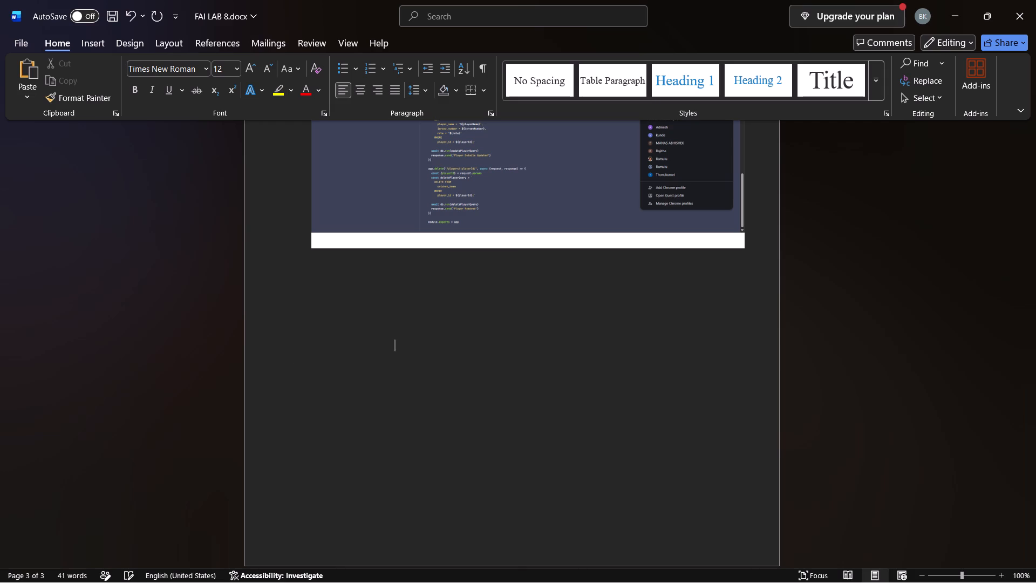
pyautogui.press('BackSpace')
pyautogui.press('BackSpace')
pyautogui.press('BackSpace')
pyautogui.press('BackSpace')
pyautogui.press('BackSpace')
pyautogui.press('BackSpace')
# Start a heading numbered 2) on the empty line and paste the copied Movies title into it.
pyautogui.press('2')
pyautogui.hotkey('shift', ')')
pyautogui.press('space')
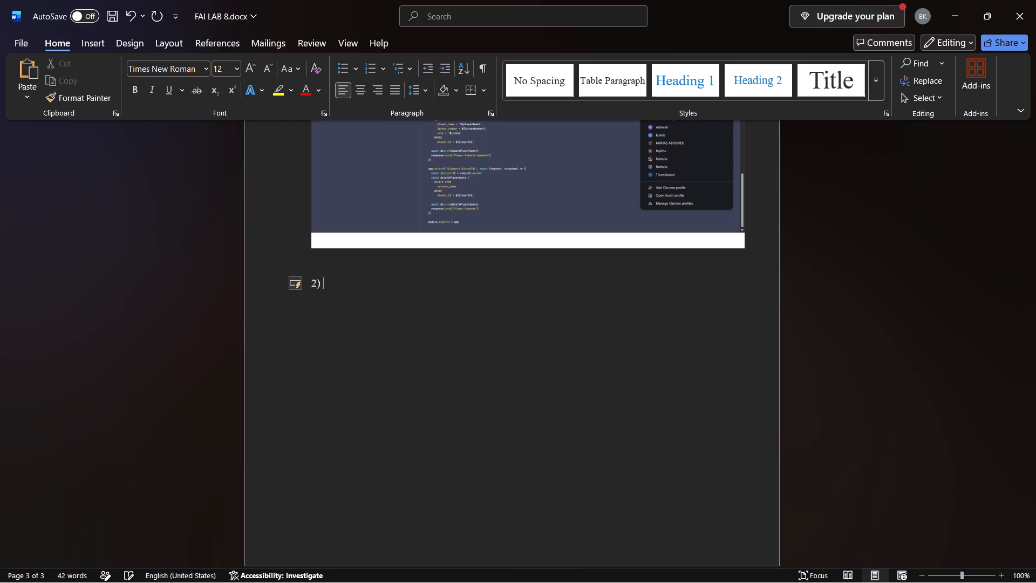
pyautogui.hotkey('ctrl', 'v')
# Leave a plain, unnumbered empty line directly below the Movies heading.
pyautogui.press('BackSpace')
pyautogui.press('BackSpace')
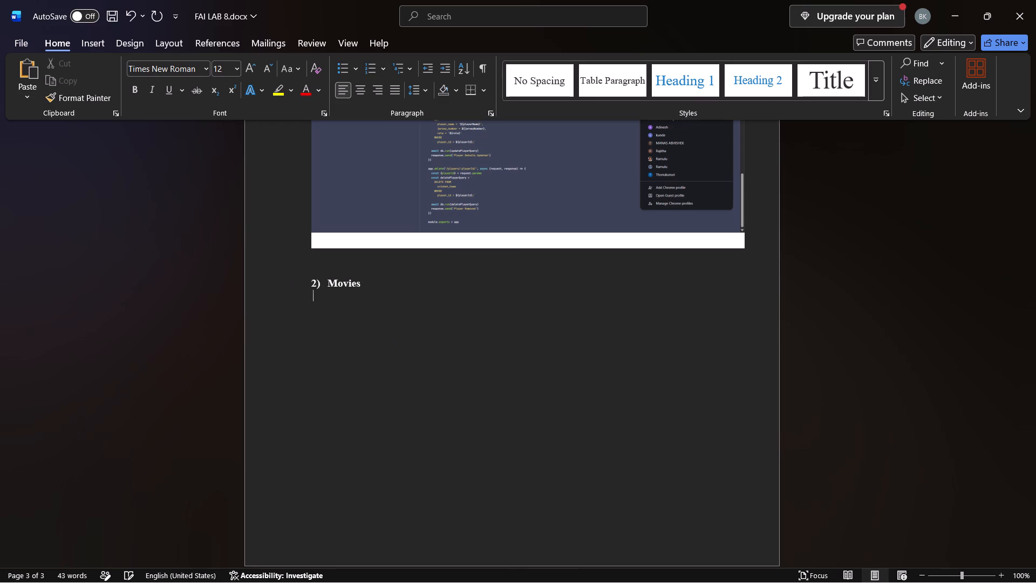
# Switch to Chrome and open the code preview of the Movies question.
pyautogui.hotkey('alt', 'Tab')
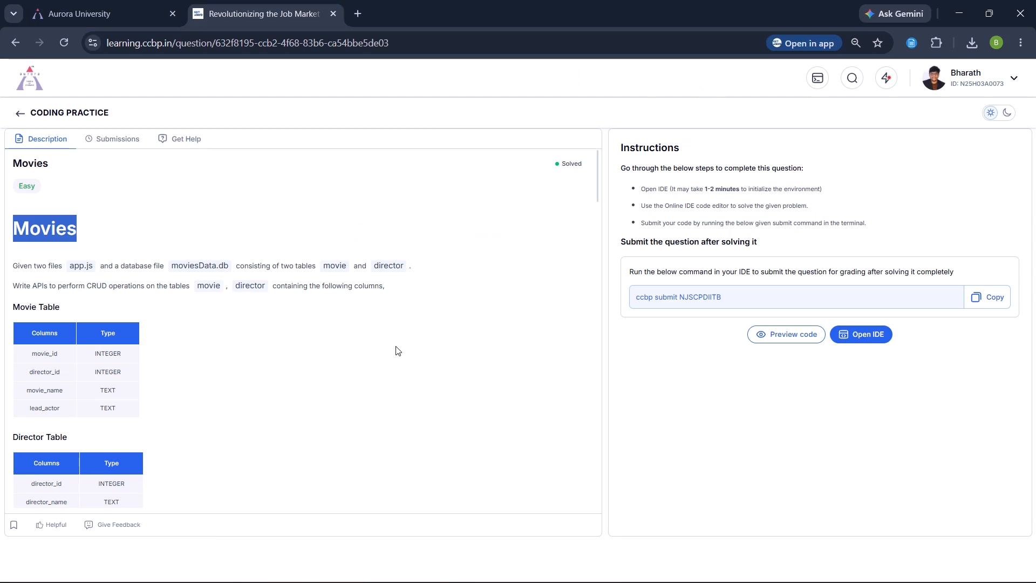
pyautogui.click(765, 334)
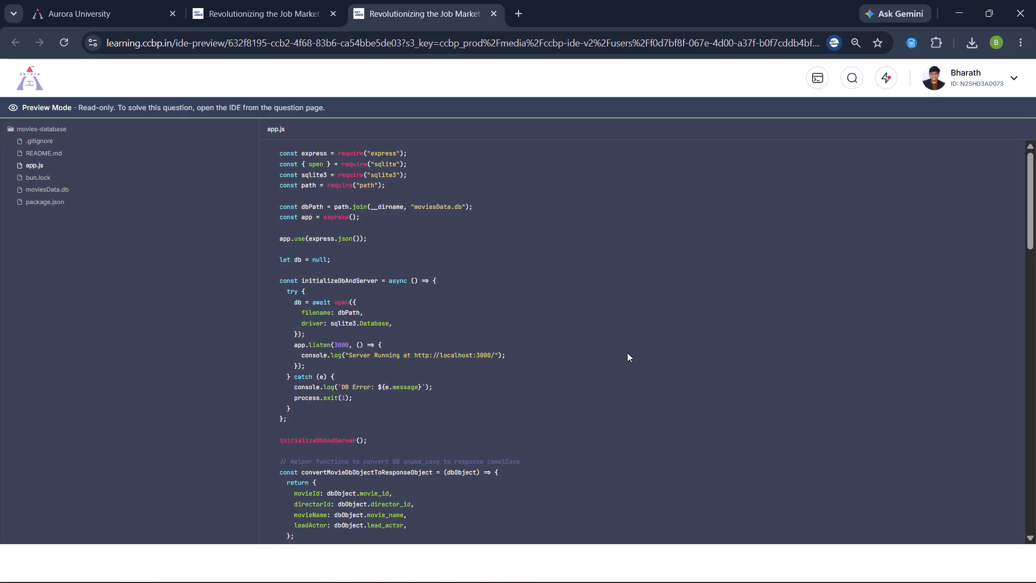
# Capture a full-screen screenshot of the start of the Movies app.js with the browser profile details showing.
pyautogui.click(1000, 45)
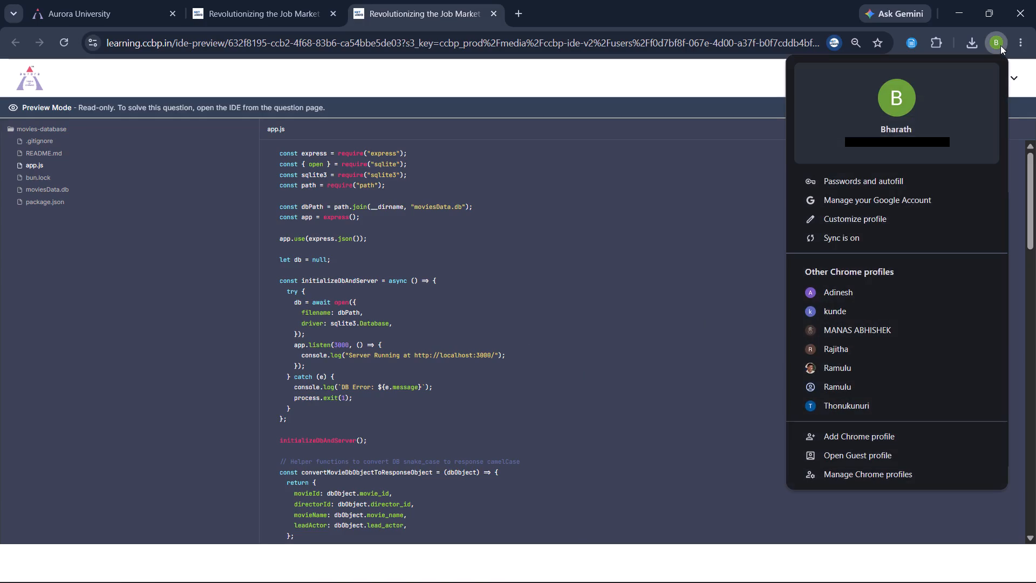
pyautogui.press('super+Print')
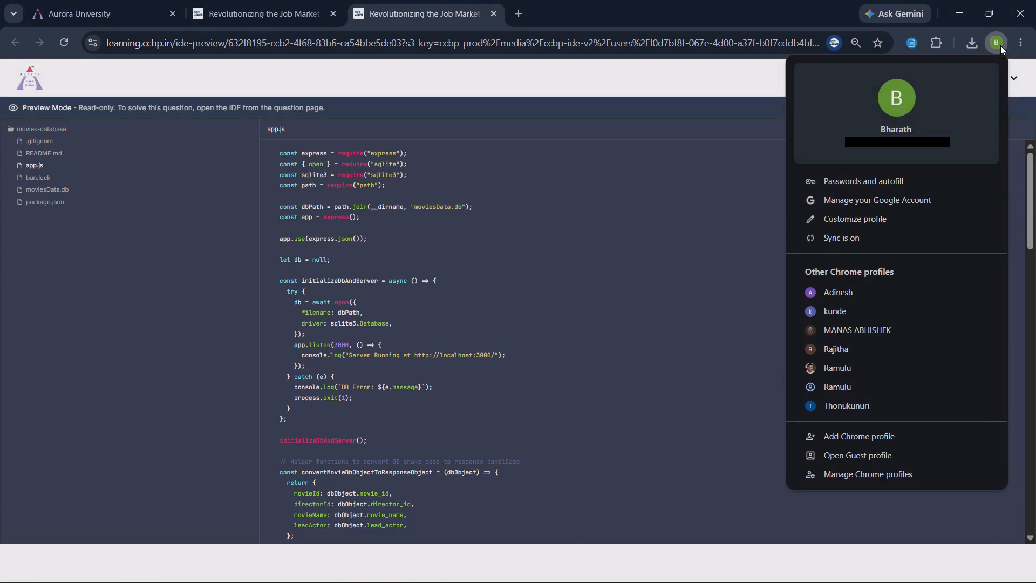
pyautogui.click(731, 184)
# Capture the app.js section containing API 1 and API 2 in a full-screen screenshot with the browser profile details showing.
pyautogui.scroll(-1, 731, 184)
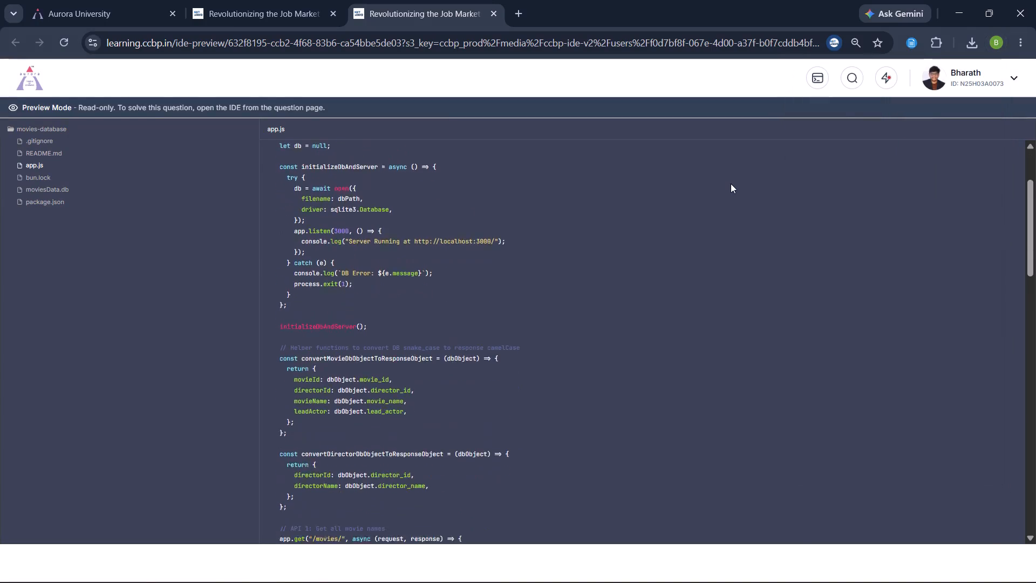
pyautogui.scroll(-3, 731, 184)
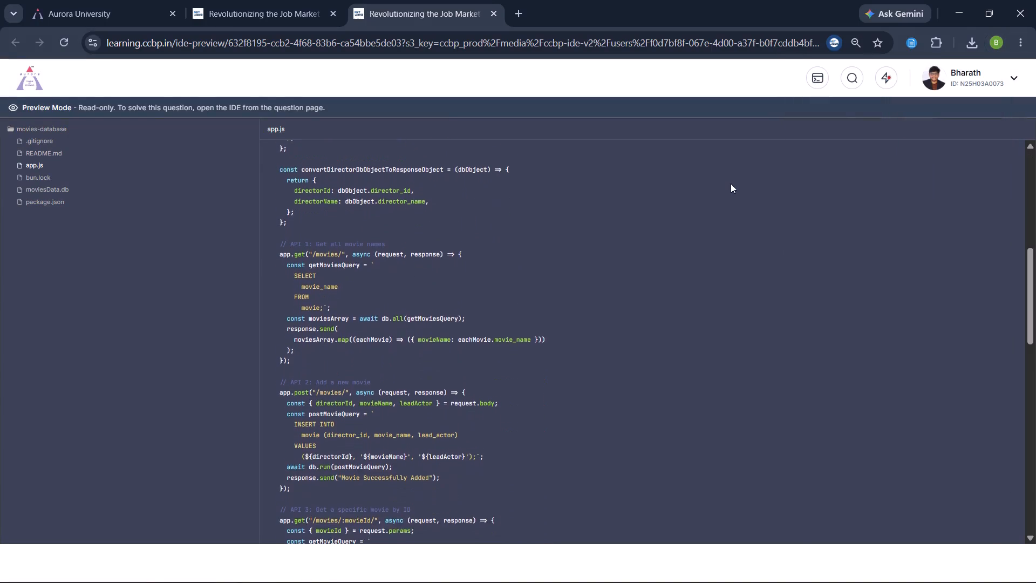
pyautogui.scroll(-2, 731, 184)
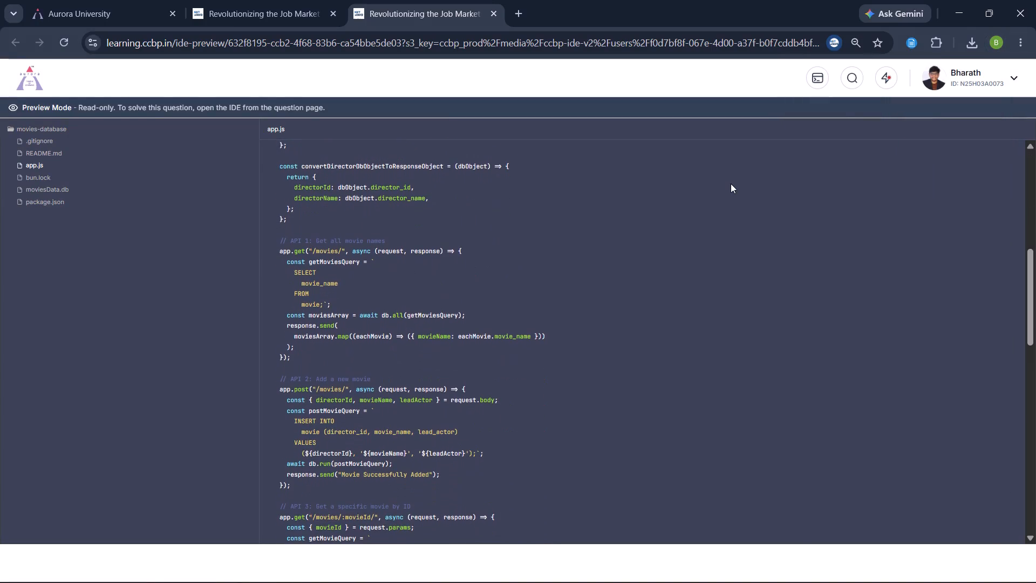
pyautogui.scroll(-1, 731, 184)
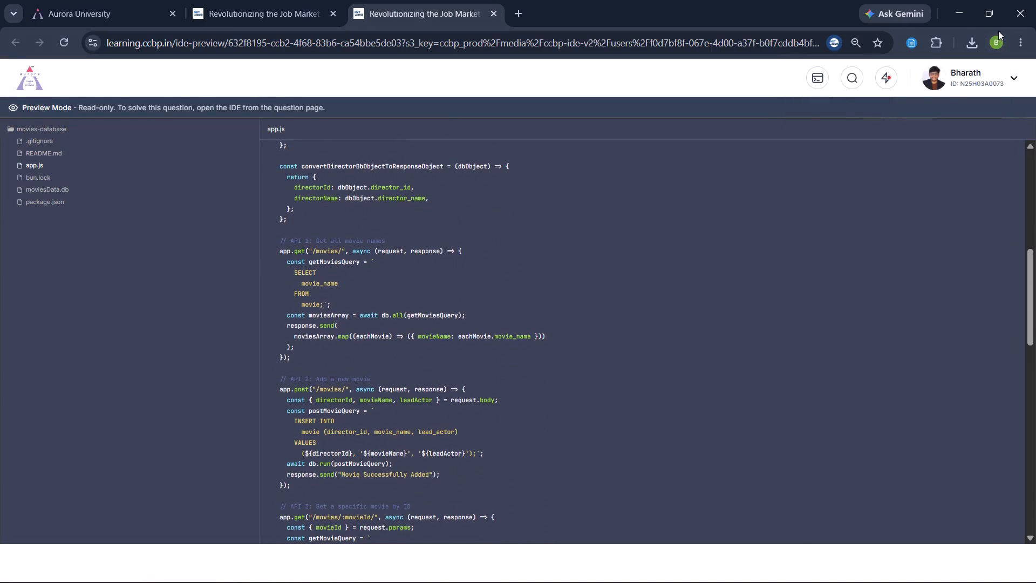
pyautogui.click(999, 37)
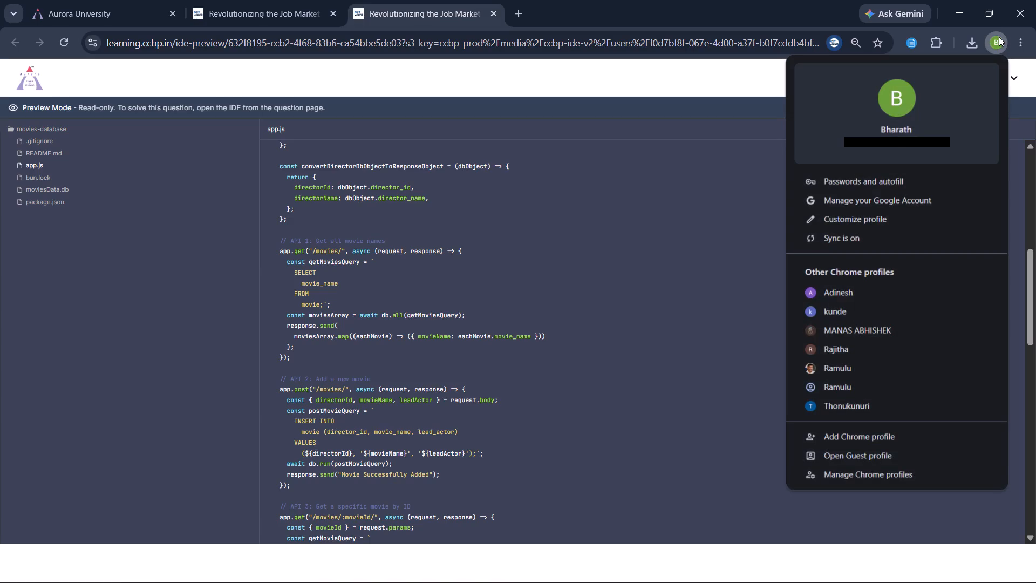
pyautogui.press('super+Print')
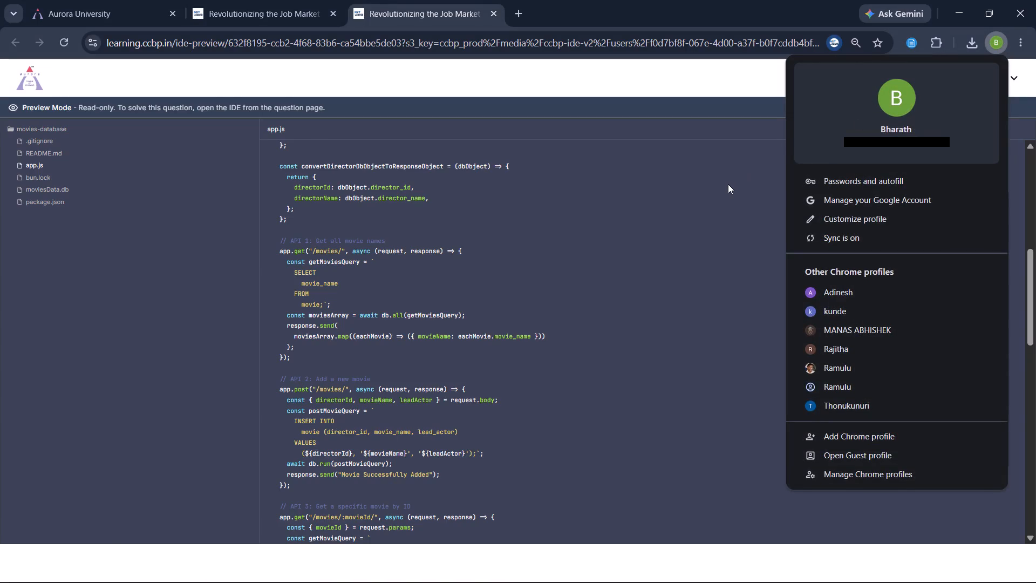
pyautogui.click(728, 184)
# Capture the app.js section containing API 4, Update movie details, in a full-screen screenshot with the browser profile details showing.
pyautogui.scroll(-2, 728, 184)
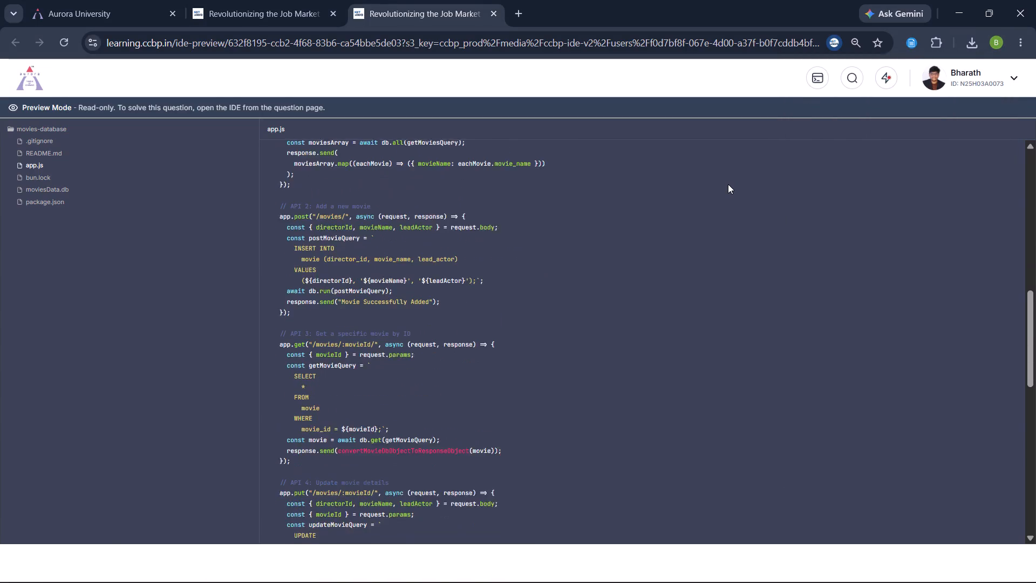
pyautogui.scroll(-3, 728, 184)
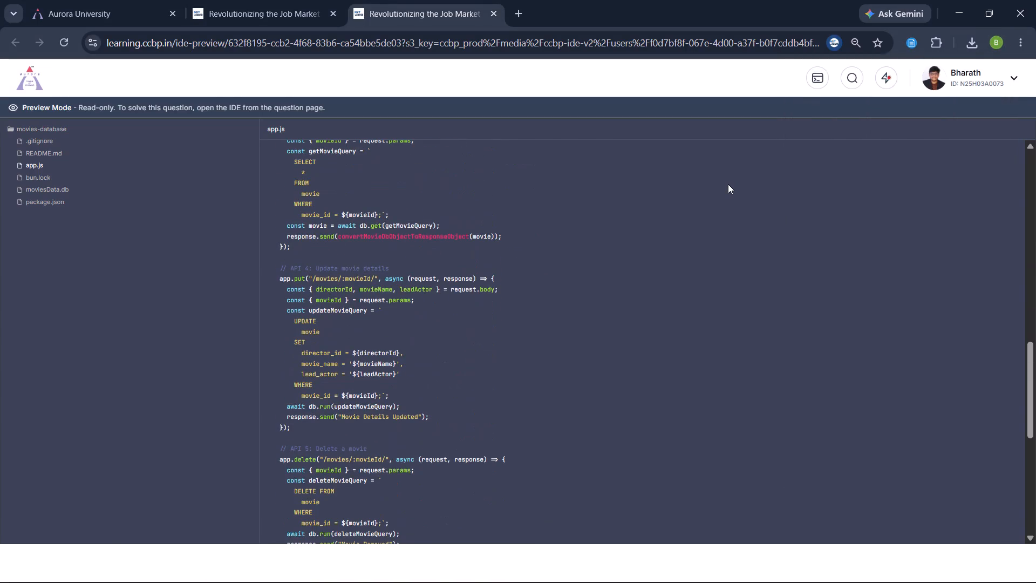
pyautogui.click(1001, 40)
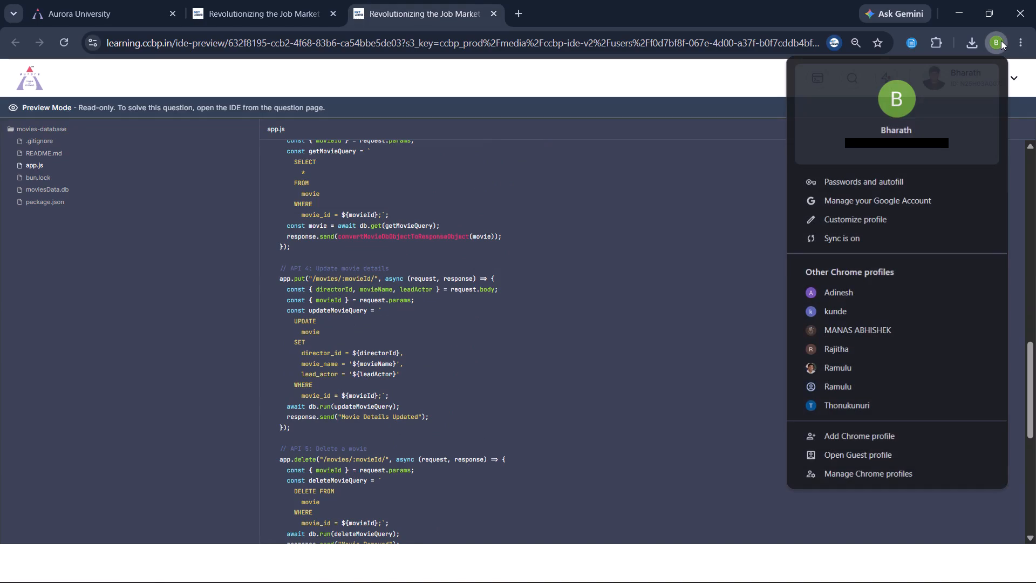
pyautogui.press('super+Print')
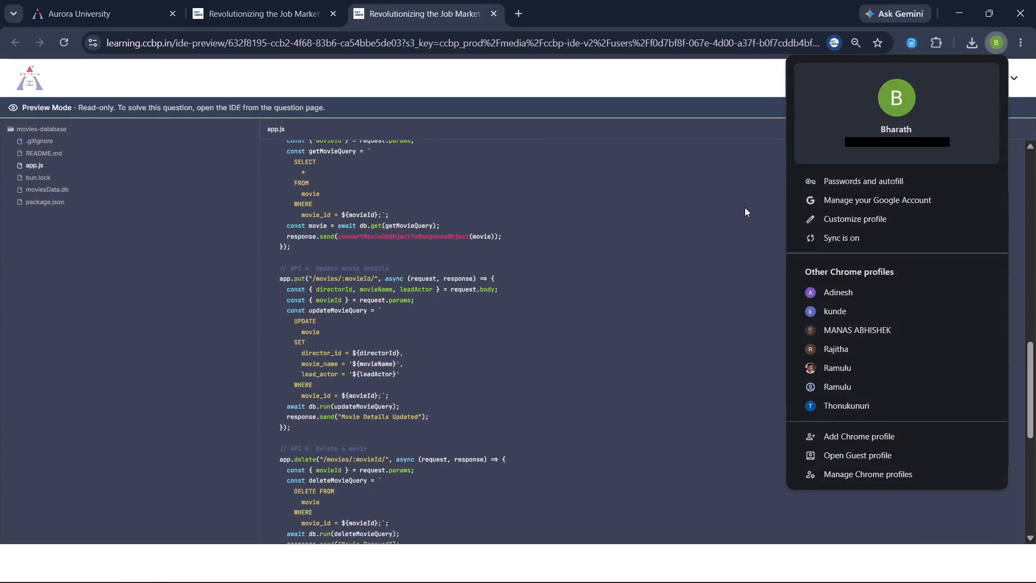
pyautogui.click(745, 207)
# Capture the end of app.js, with API 6 and API 7, in a full-screen screenshot with the browser profile details showing.
pyautogui.scroll(-2, 745, 207)
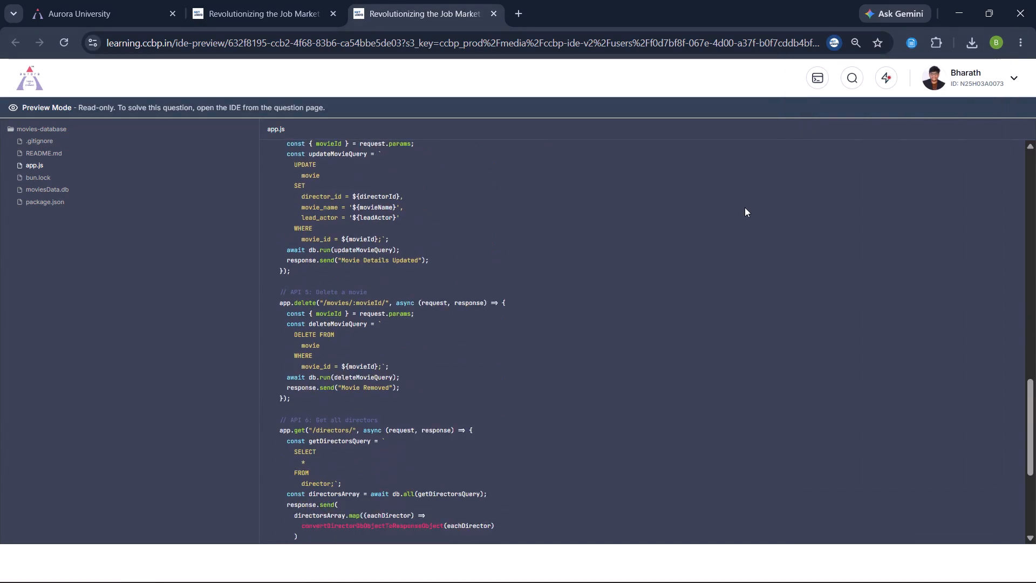
pyautogui.scroll(-2, 745, 207)
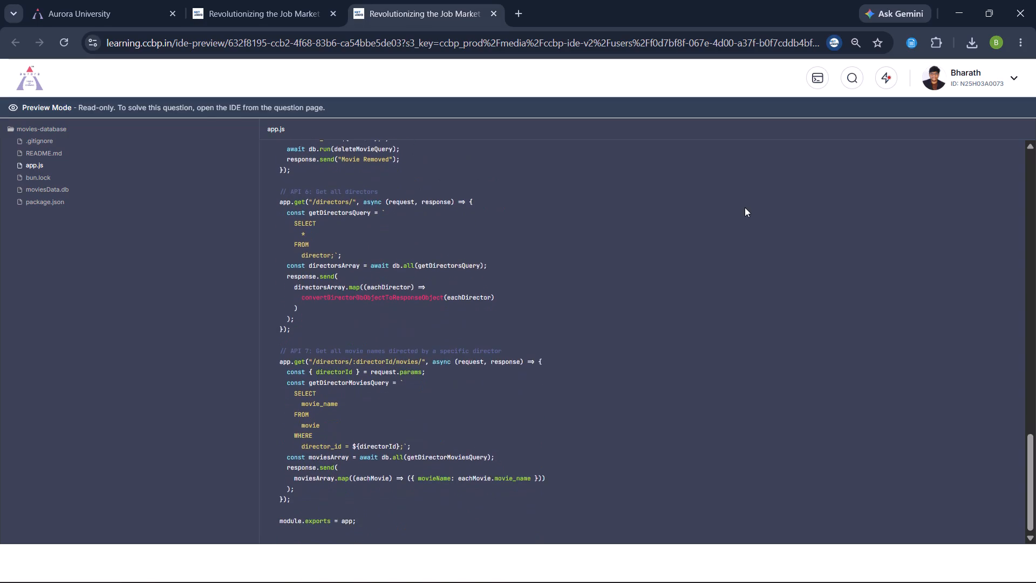
pyautogui.scroll(-1, 745, 207)
pyautogui.click(994, 35)
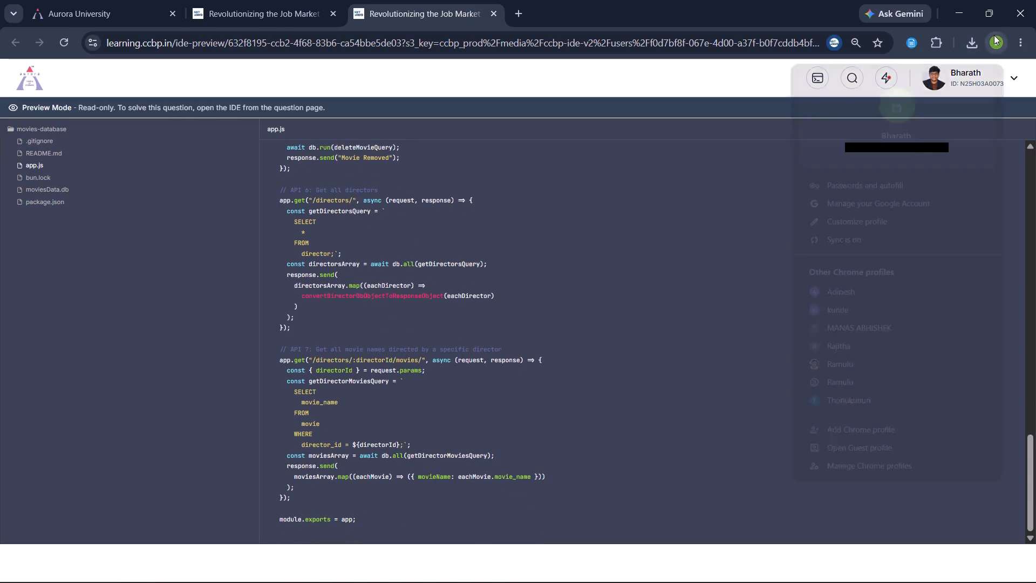
pyautogui.press('super+Print')
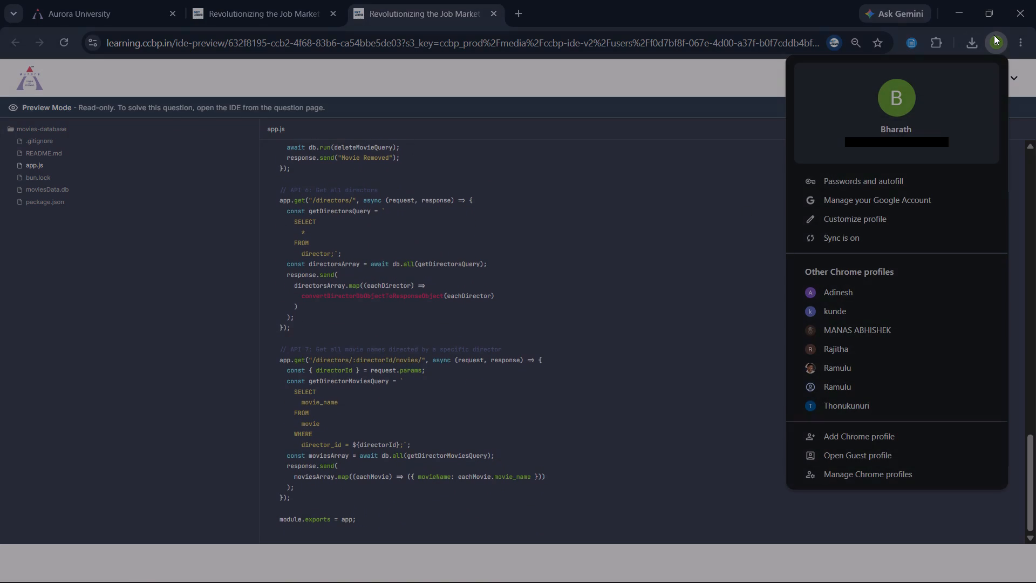
pyautogui.click(735, 215)
pyautogui.scroll(-1, 696, 262)
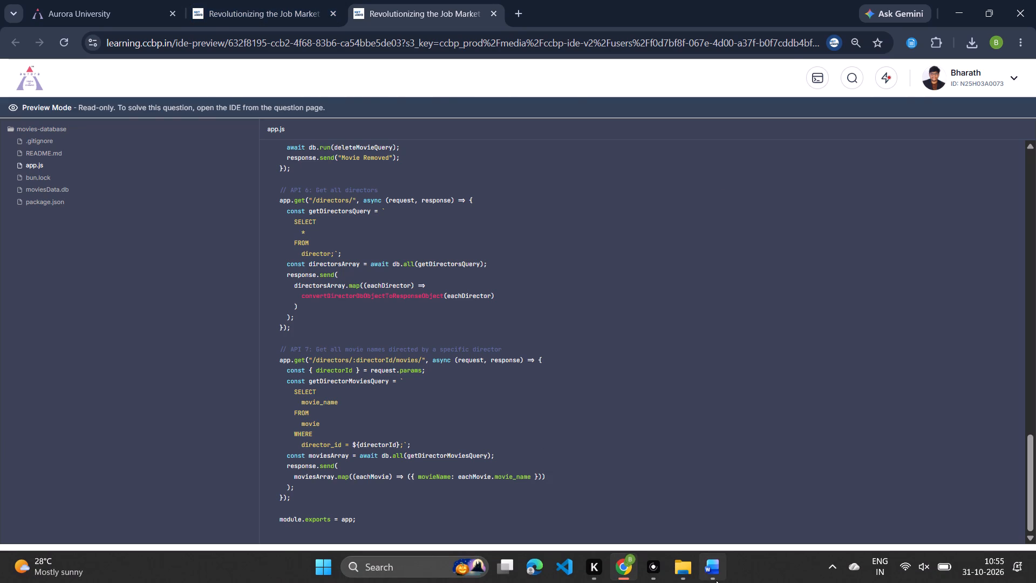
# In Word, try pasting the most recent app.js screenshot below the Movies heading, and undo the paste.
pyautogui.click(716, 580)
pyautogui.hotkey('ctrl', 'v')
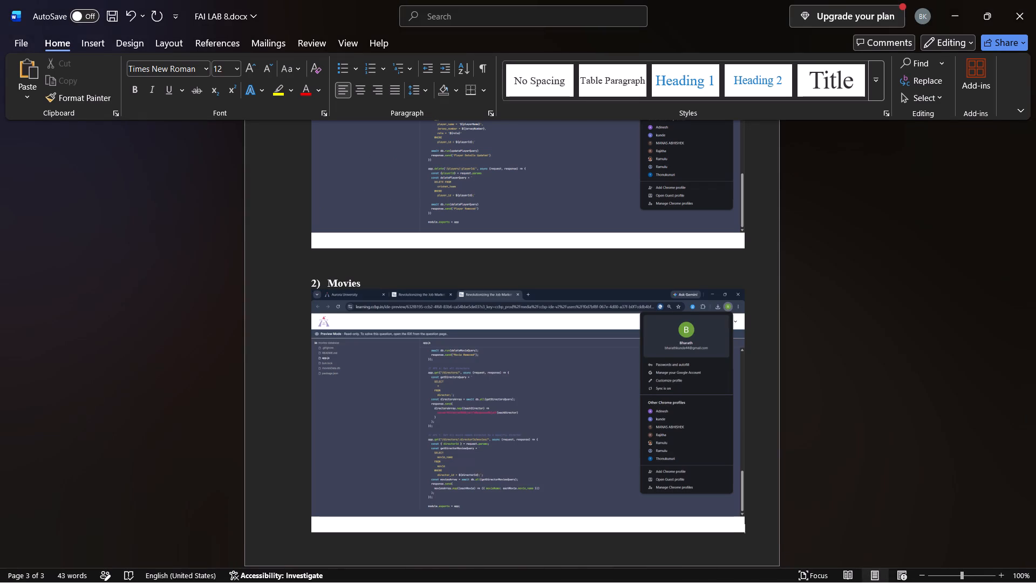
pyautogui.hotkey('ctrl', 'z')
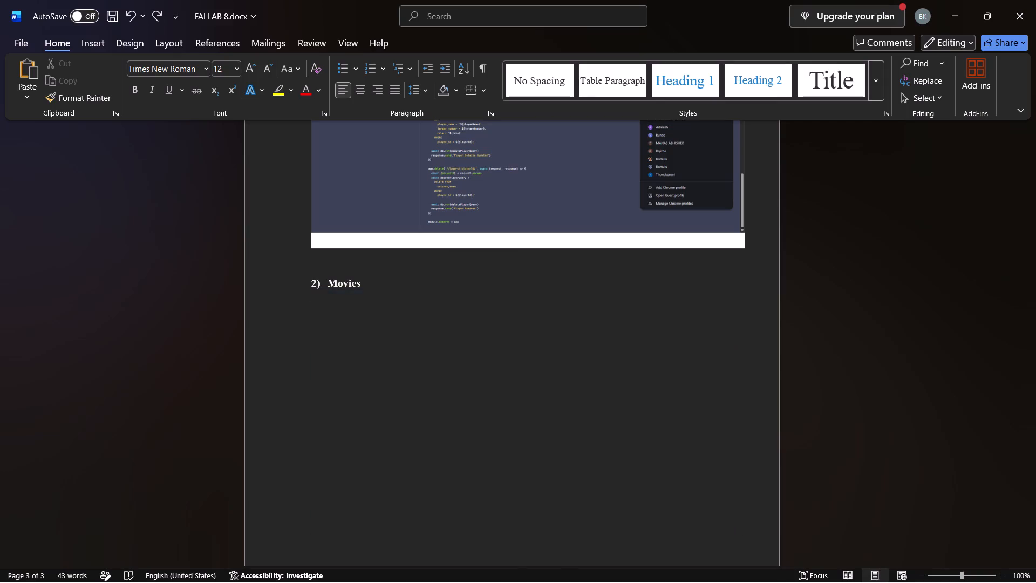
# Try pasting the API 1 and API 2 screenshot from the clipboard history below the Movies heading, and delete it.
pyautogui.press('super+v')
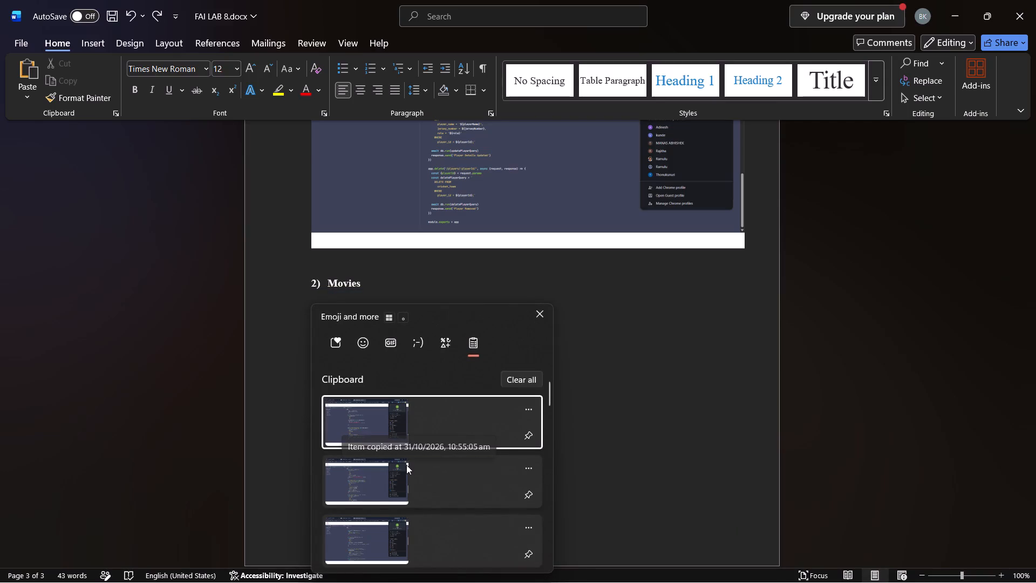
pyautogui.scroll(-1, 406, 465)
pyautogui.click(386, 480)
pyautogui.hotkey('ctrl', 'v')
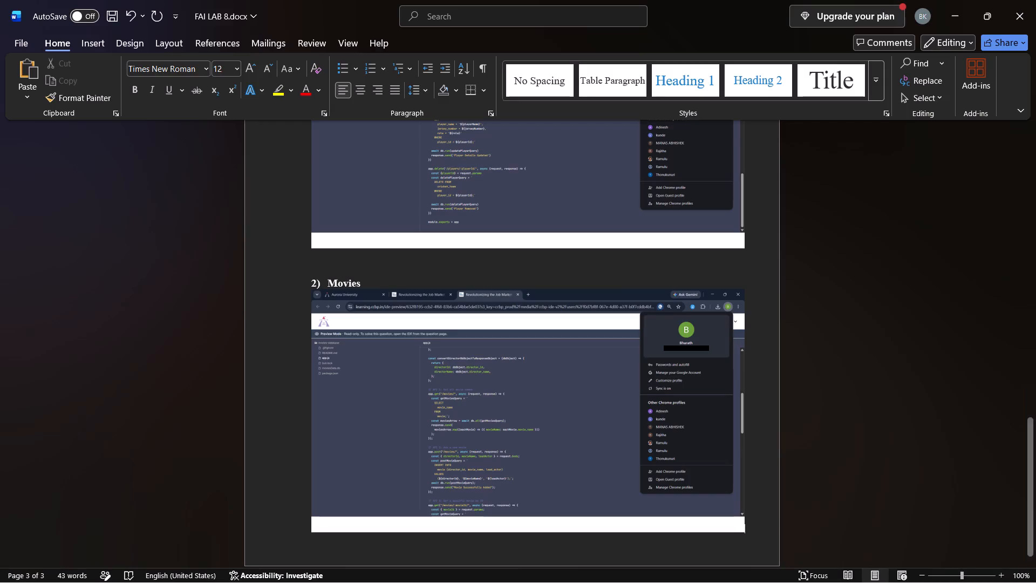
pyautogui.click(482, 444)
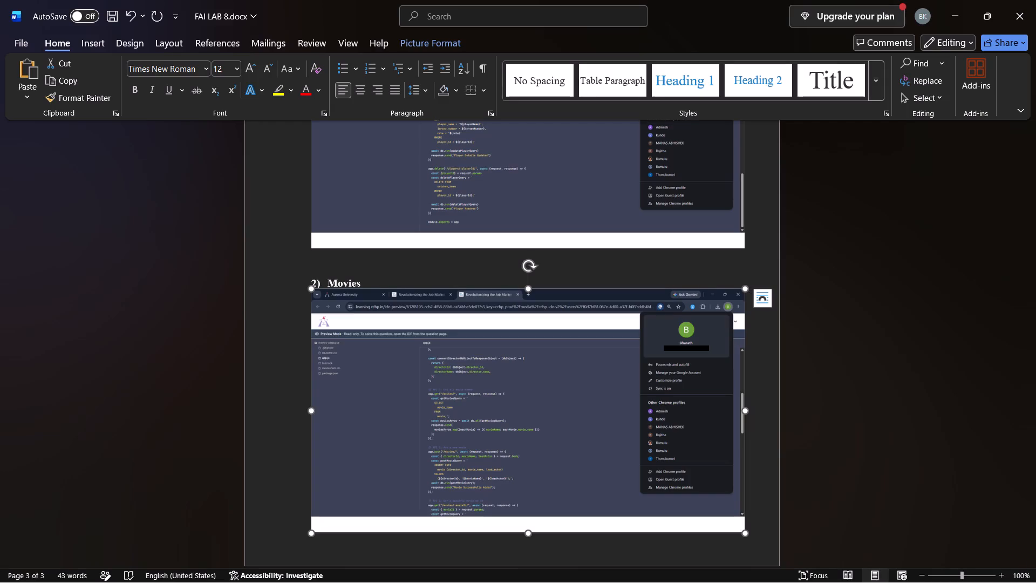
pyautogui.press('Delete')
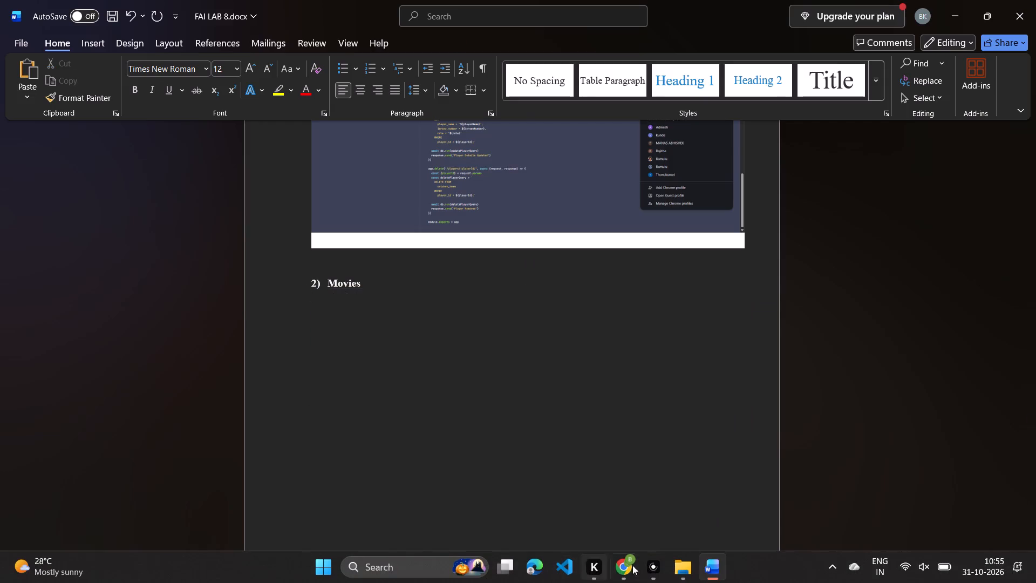
# Check the start of app.js in Chrome and paste its matching screenshot from the clipboard history below Word's Movies heading.
pyautogui.click(628, 566)
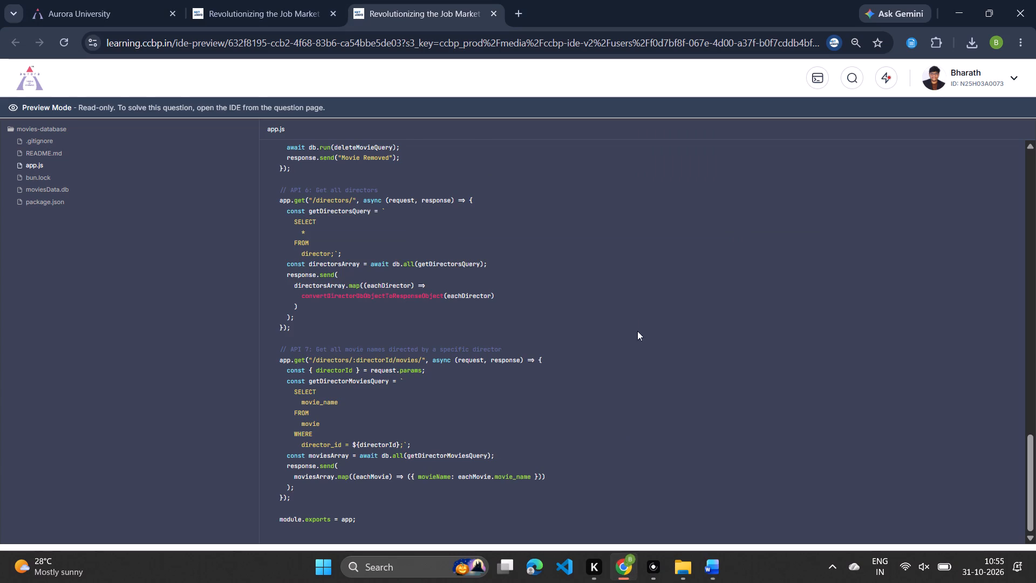
pyautogui.scroll(13, 639, 317)
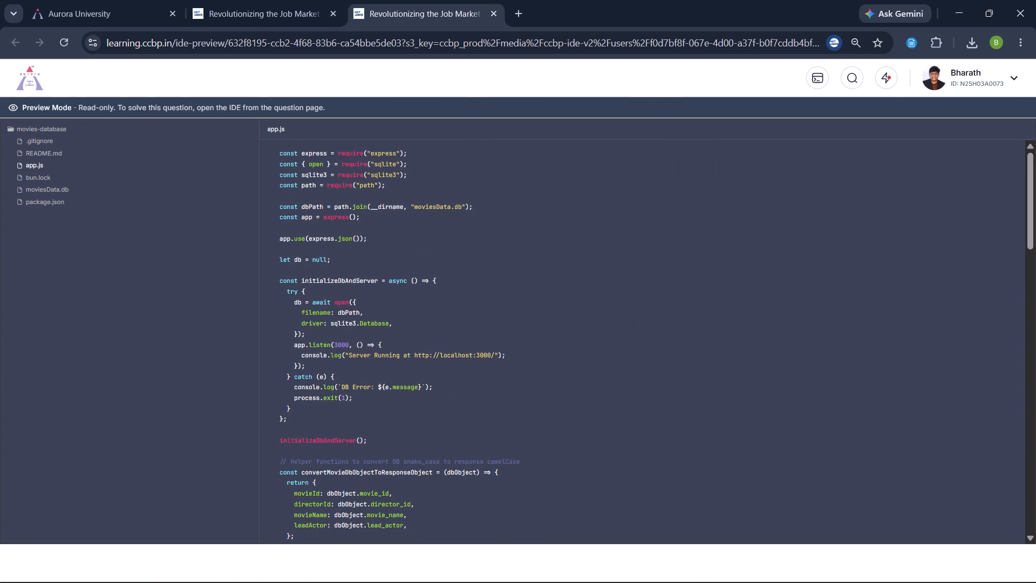
pyautogui.click(711, 579)
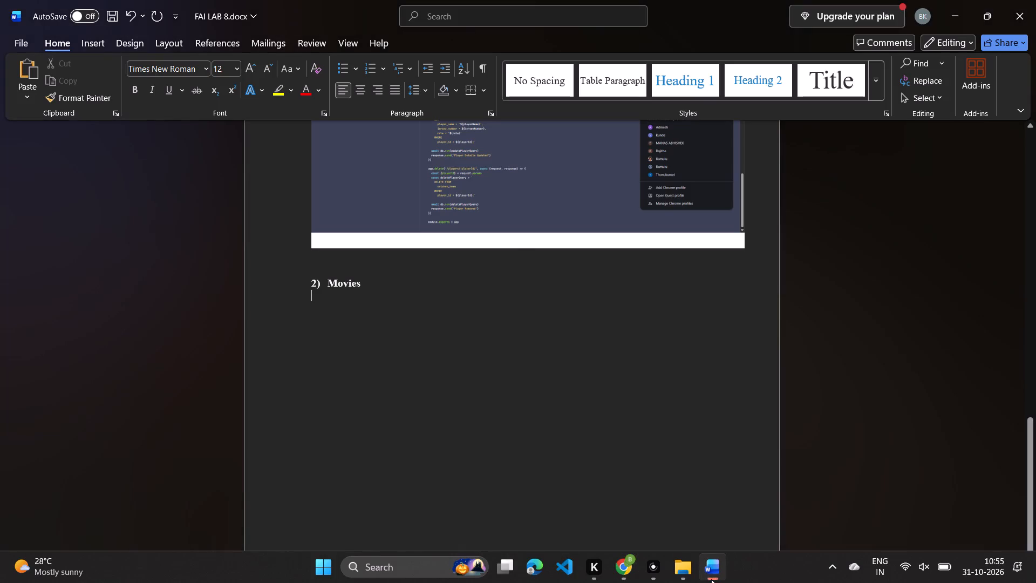
pyautogui.press('super+v')
pyautogui.scroll(-1, 430, 499)
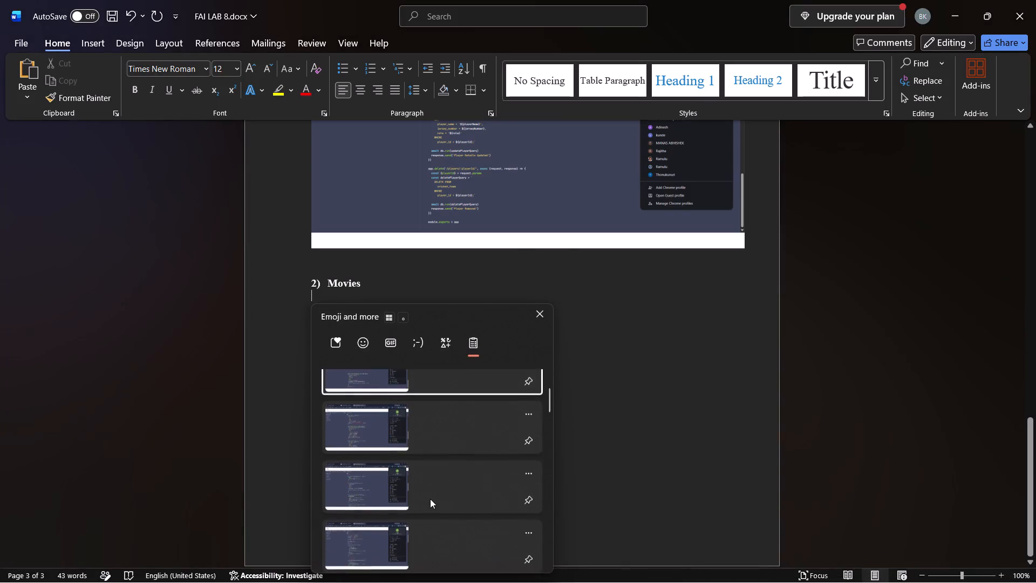
pyautogui.scroll(-1, 430, 499)
pyautogui.click(391, 510)
pyautogui.hotkey('ctrl', 'v')
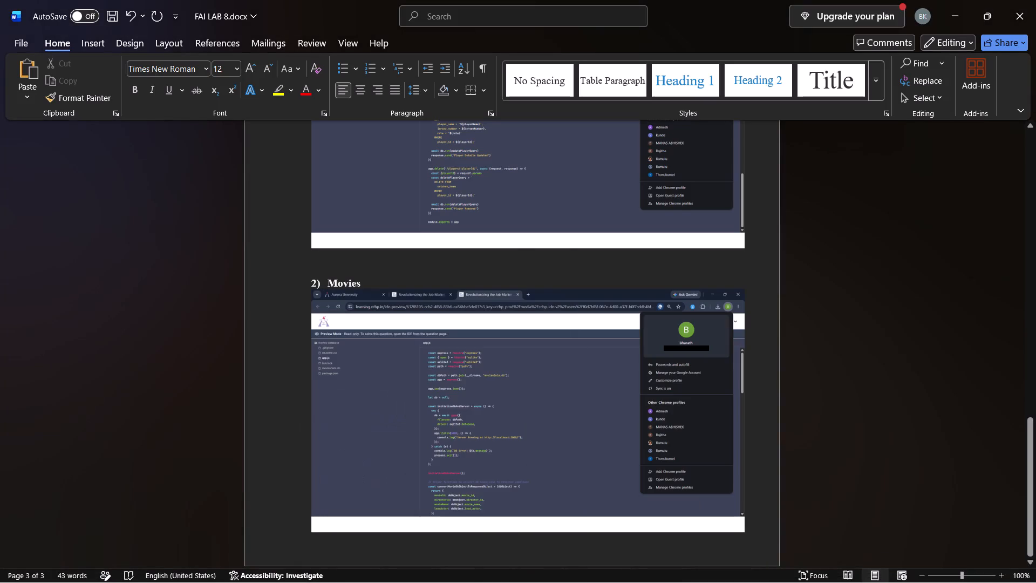
# Paste the API 1 and API 2 screenshot from the clipboard history after the first Movies screenshot.
pyautogui.press('super+v')
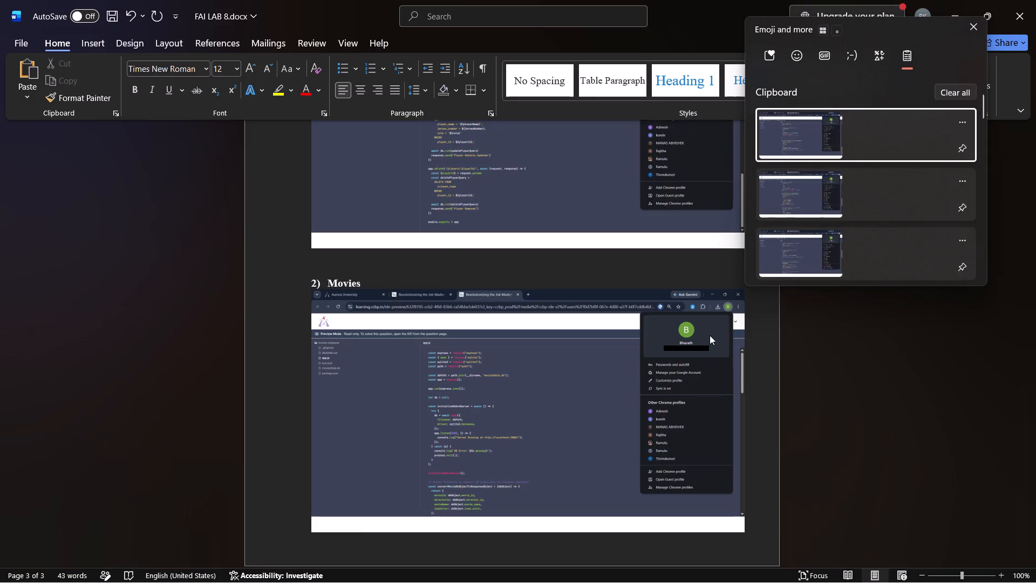
pyautogui.scroll(-1, 809, 253)
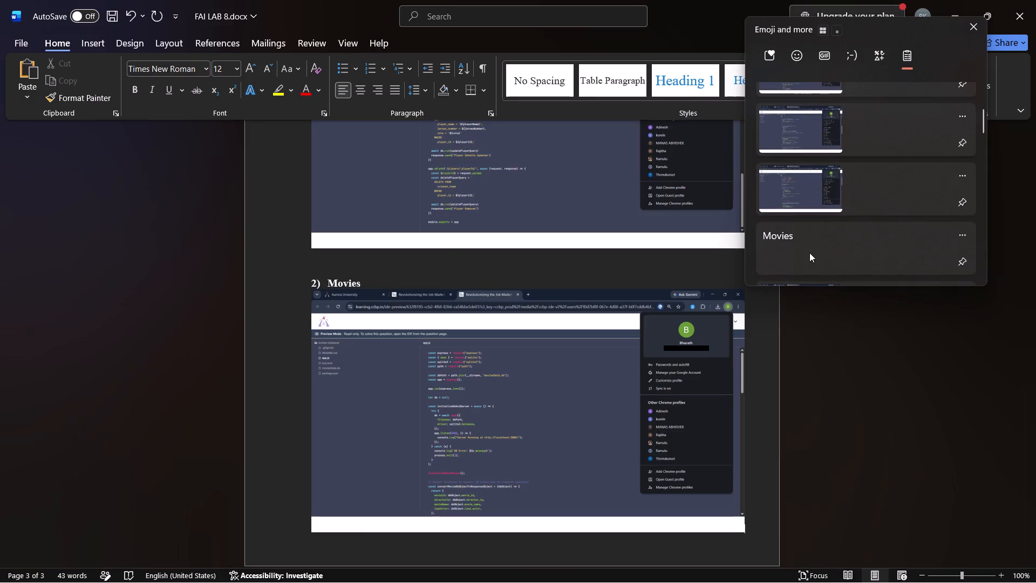
pyautogui.click(839, 137)
pyautogui.hotkey('ctrl', 'v')
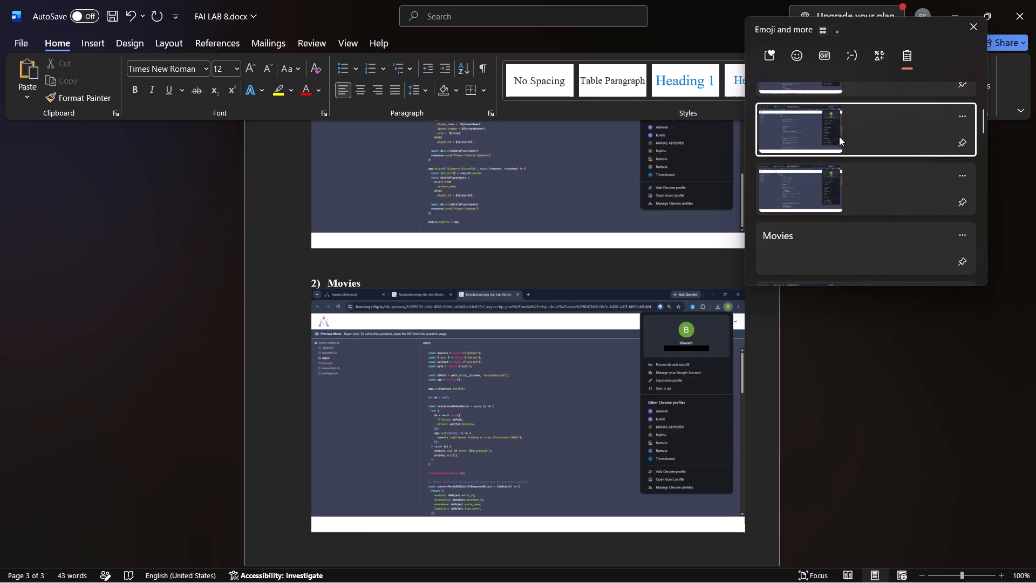
# Paste the screenshot showing the Movies get, update and delete queries from the clipboard history after the API 1 and API 2 screenshot.
pyautogui.press('super+v')
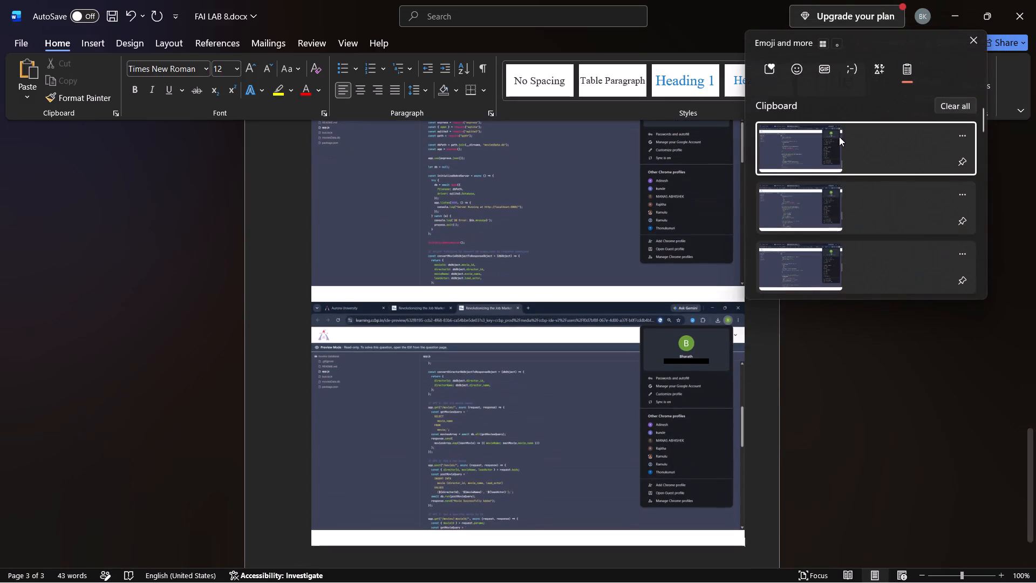
pyautogui.scroll(-3, 830, 208)
pyautogui.scroll(1, 830, 208)
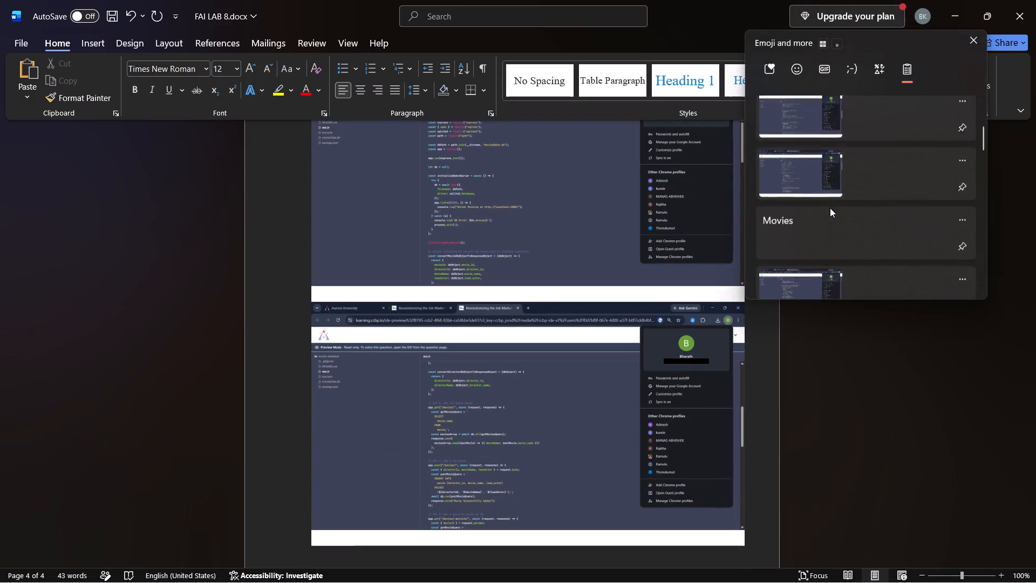
pyautogui.scroll(1, 830, 208)
pyautogui.scroll(1, 844, 156)
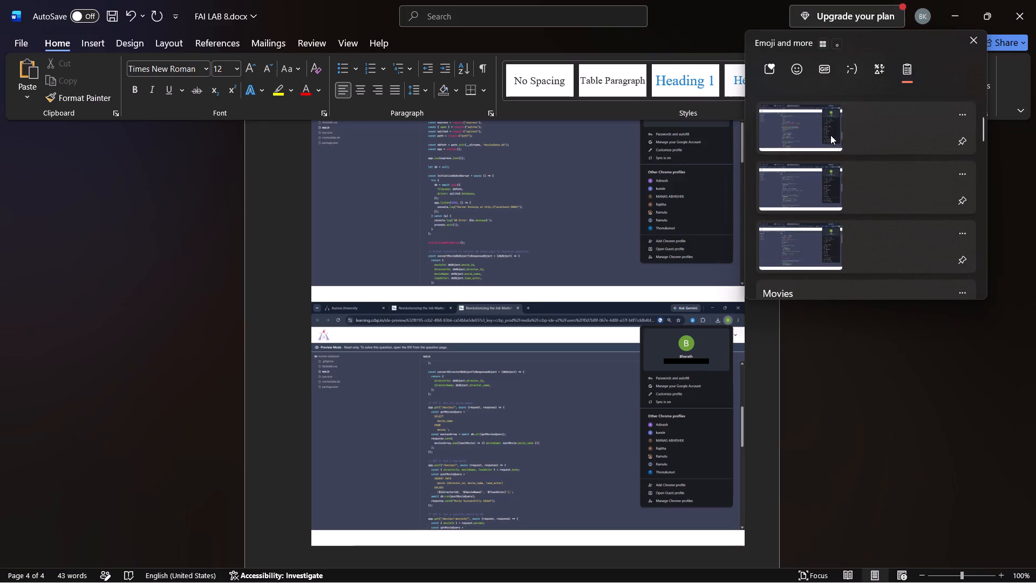
pyautogui.click(830, 134)
pyautogui.hotkey('ctrl', 'v')
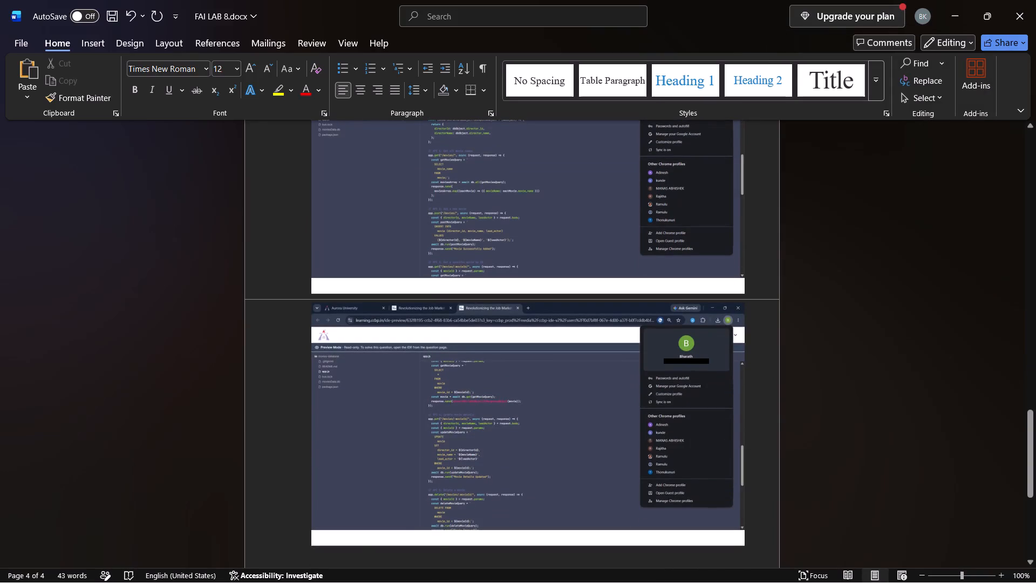
# Paste the most recent app.js screenshot, with the directors APIs and module.exports, from the clipboard history as the last Movies screenshot.
pyautogui.press('super+v')
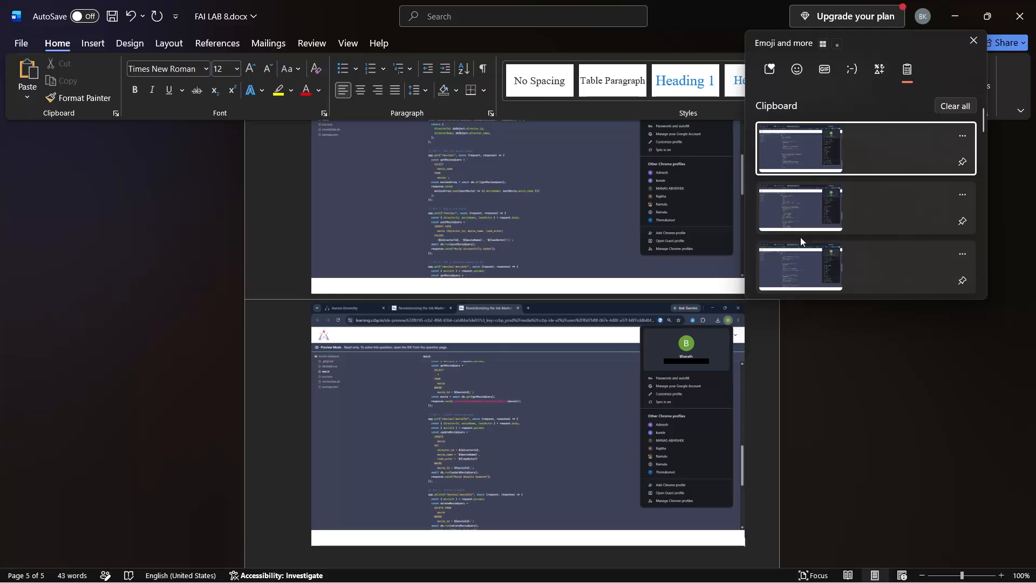
pyautogui.scroll(-2, 800, 240)
pyautogui.scroll(2, 800, 240)
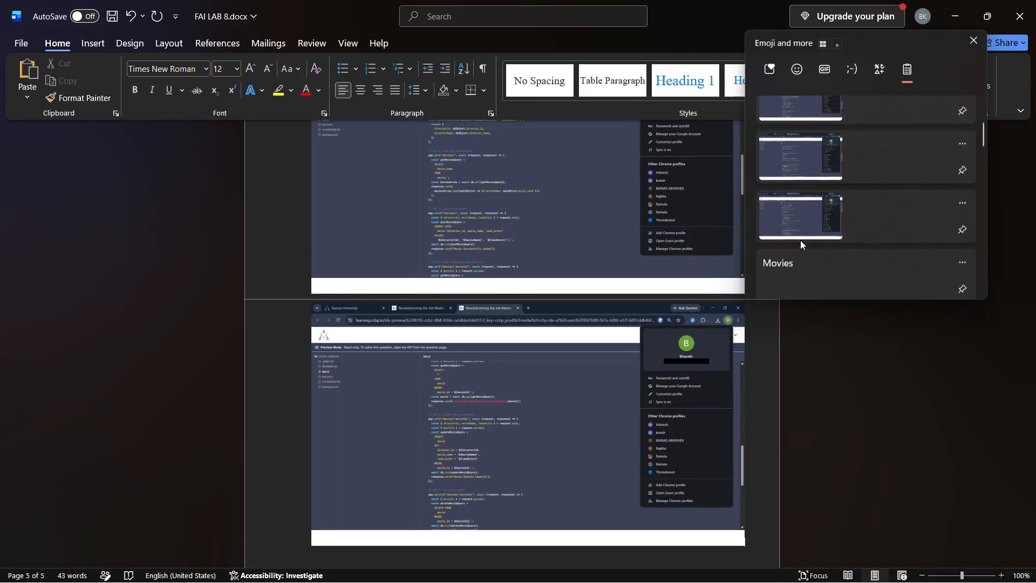
pyautogui.scroll(2, 800, 240)
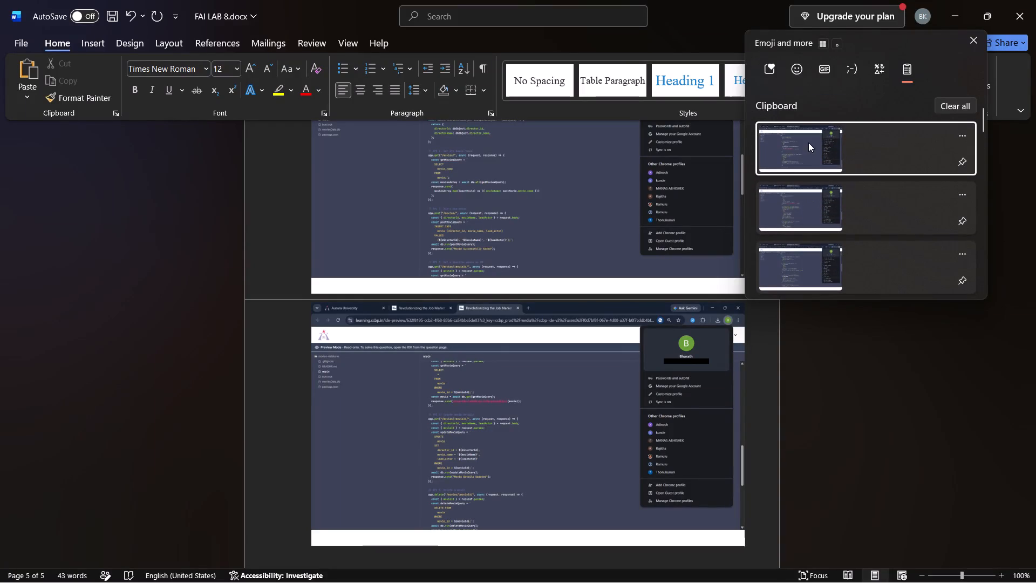
pyautogui.click(808, 143)
pyautogui.hotkey('ctrl', 'v')
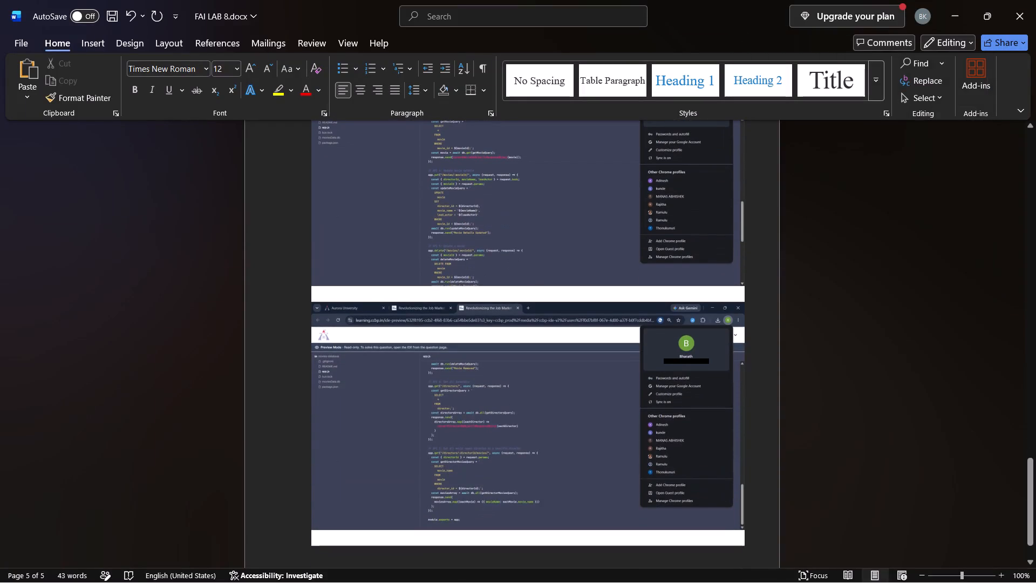
# Start a new line below the last Movies screenshot and enter the heading number "3)".
pyautogui.scroll(-6, 450, 330)
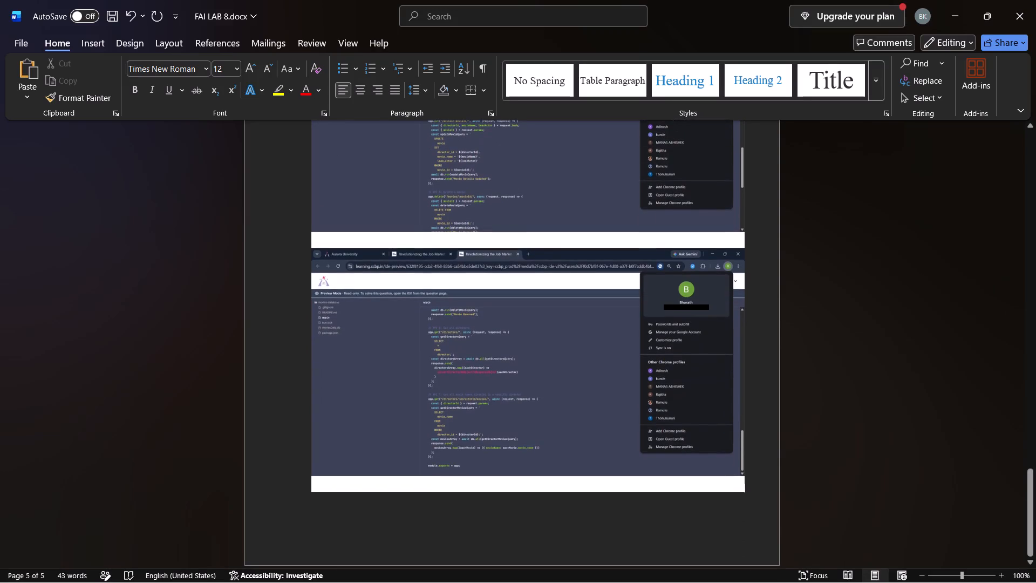
pyautogui.doubleClick(369, 516)
pyautogui.doubleClick(369, 516)
pyautogui.scroll(-1, 369, 516)
pyautogui.doubleClick(377, 538)
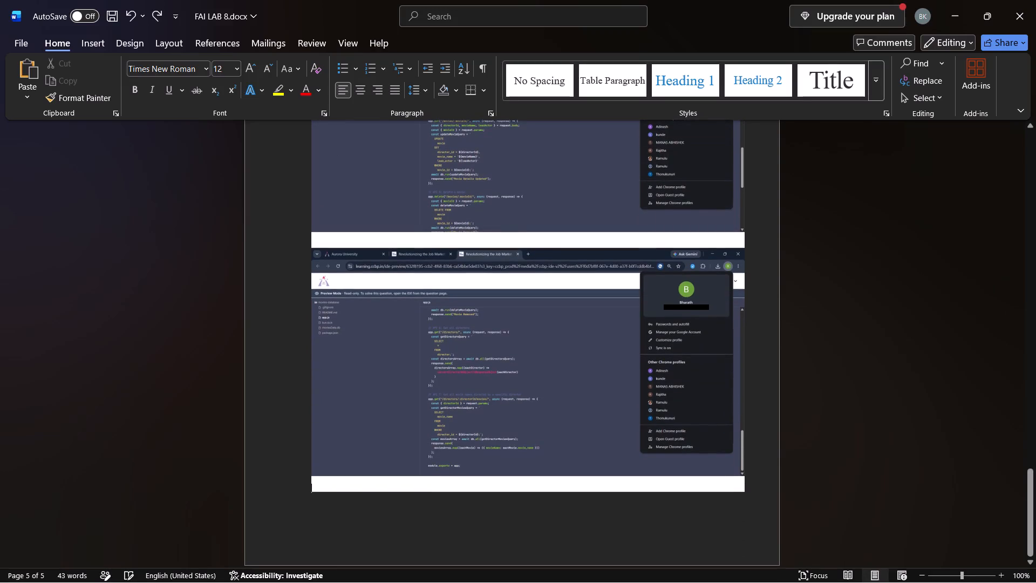
pyautogui.doubleClick(377, 538)
pyautogui.press('Return')
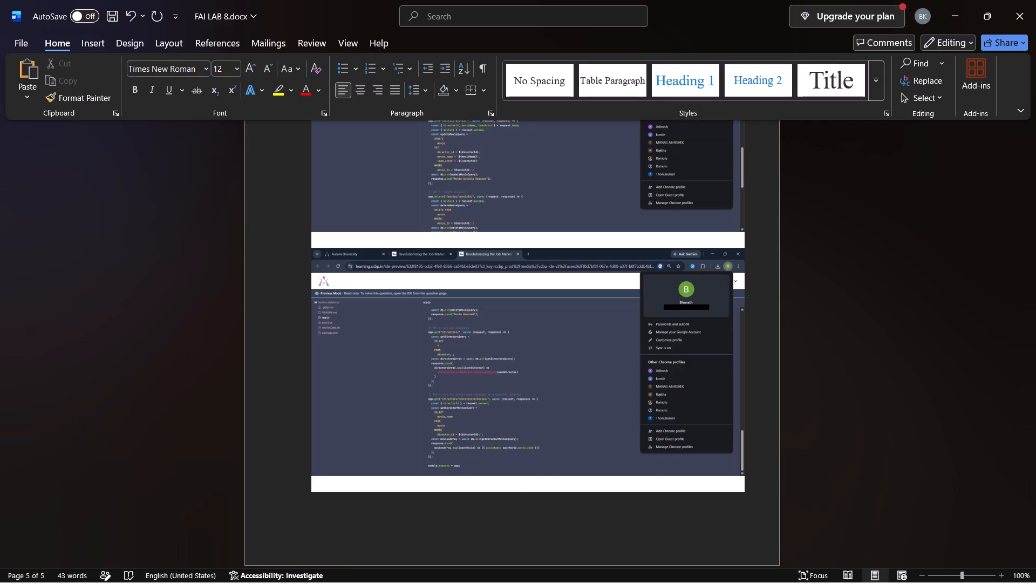
pyautogui.press('3')
pyautogui.hotkey('shift', ')')
# In Chrome, close the Movies code preview and open Covid-19 India from the second Coding Practice set of SQLite and Database Operations.
pyautogui.hotkey('alt', 'Tab')
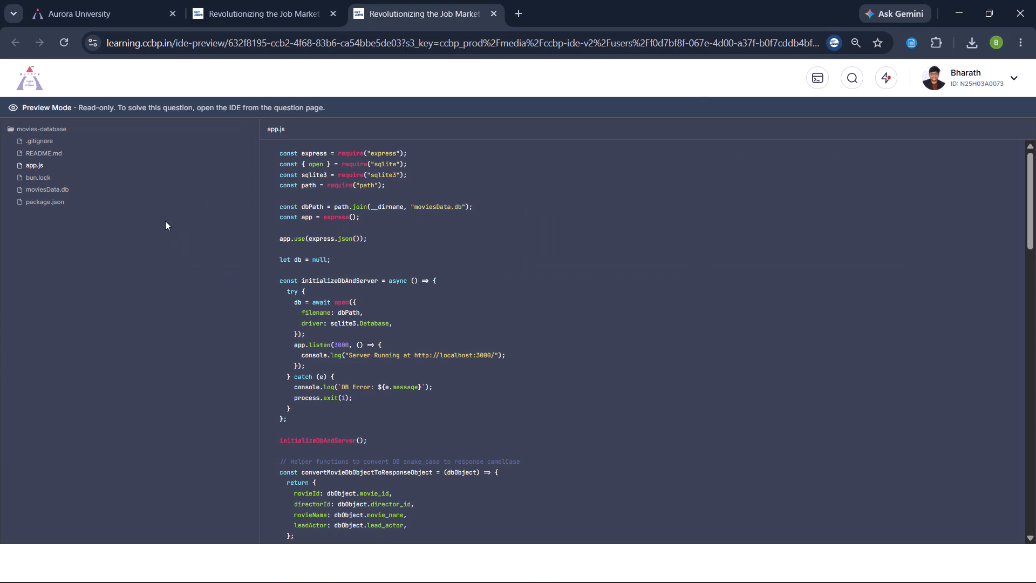
pyautogui.click(492, 15)
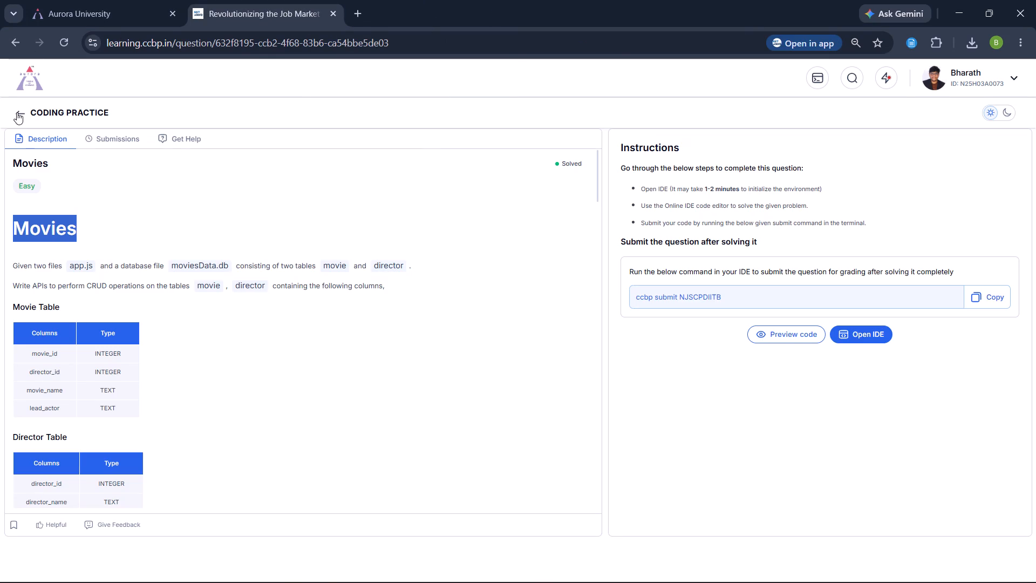
pyautogui.click(17, 112)
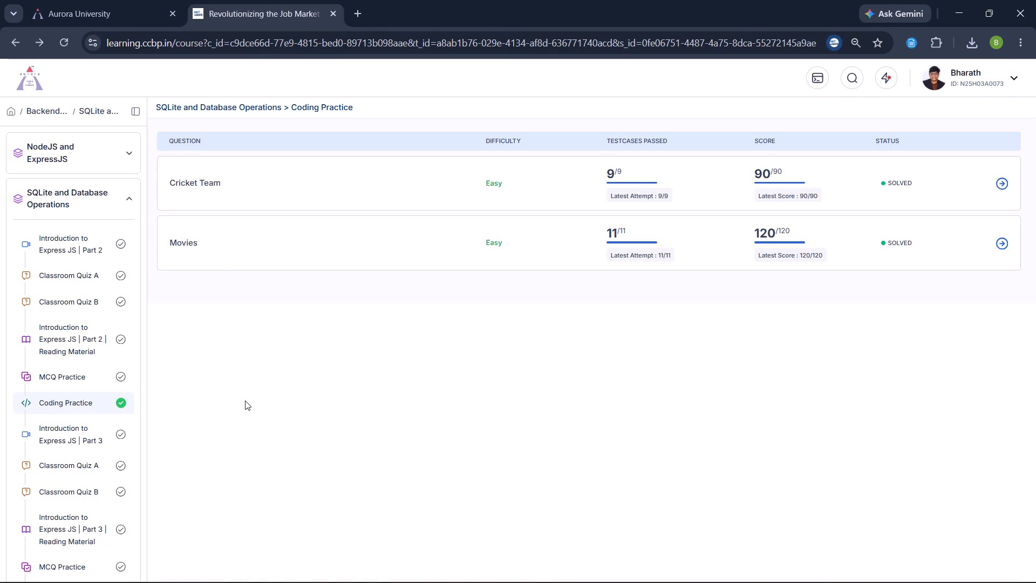
pyautogui.scroll(-1, 245, 401)
pyautogui.scroll(-2, 104, 432)
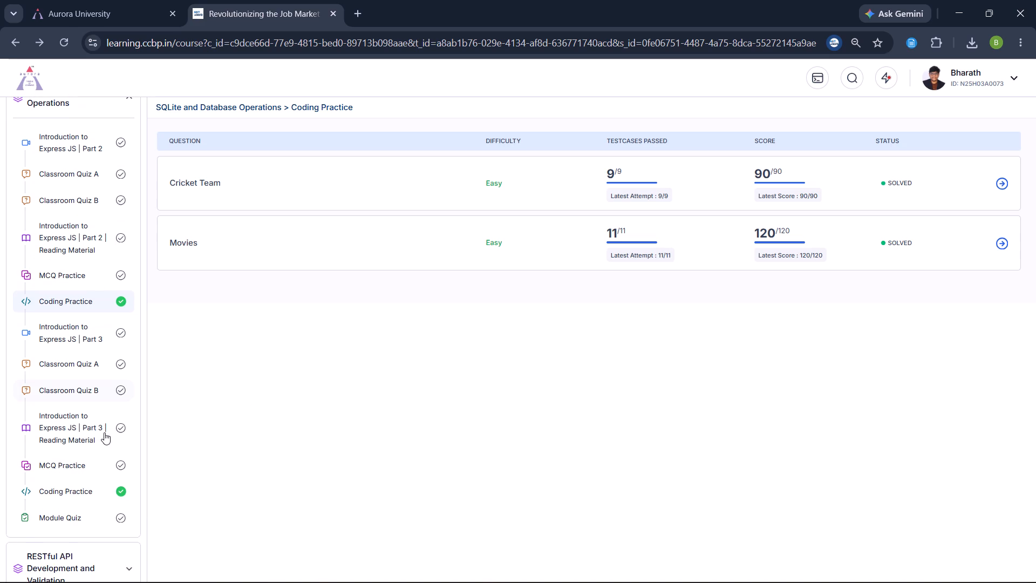
pyautogui.click(83, 484)
pyautogui.click(344, 204)
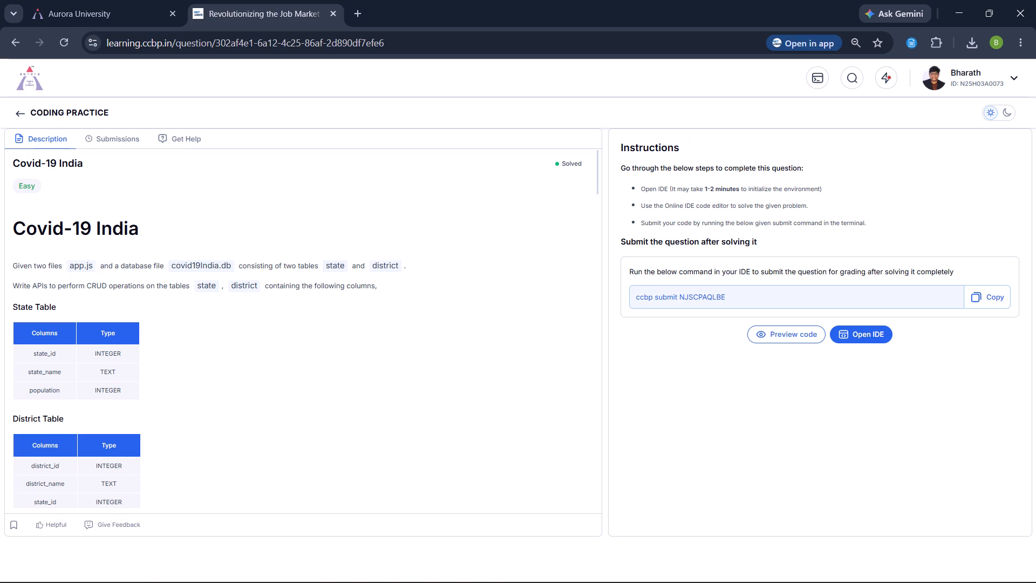
# Copy the question title "Covid-19 India" and paste it after "3)" in the Word report.
pyautogui.moveTo(135, 227); pyautogui.dragTo(10, 227)
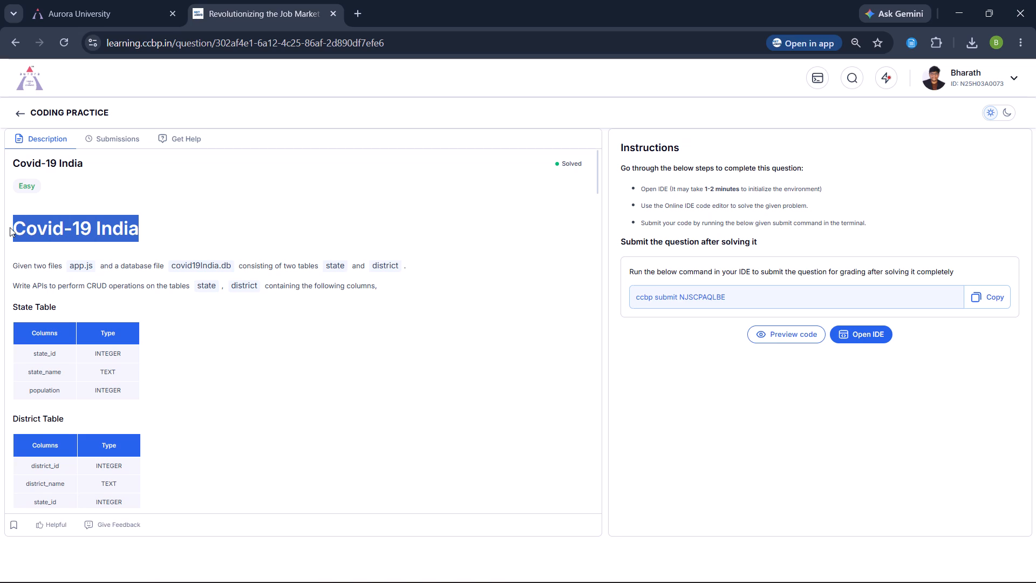
pyautogui.hotkey('ctrl', 'c')
pyautogui.hotkey('alt', 'Tab')
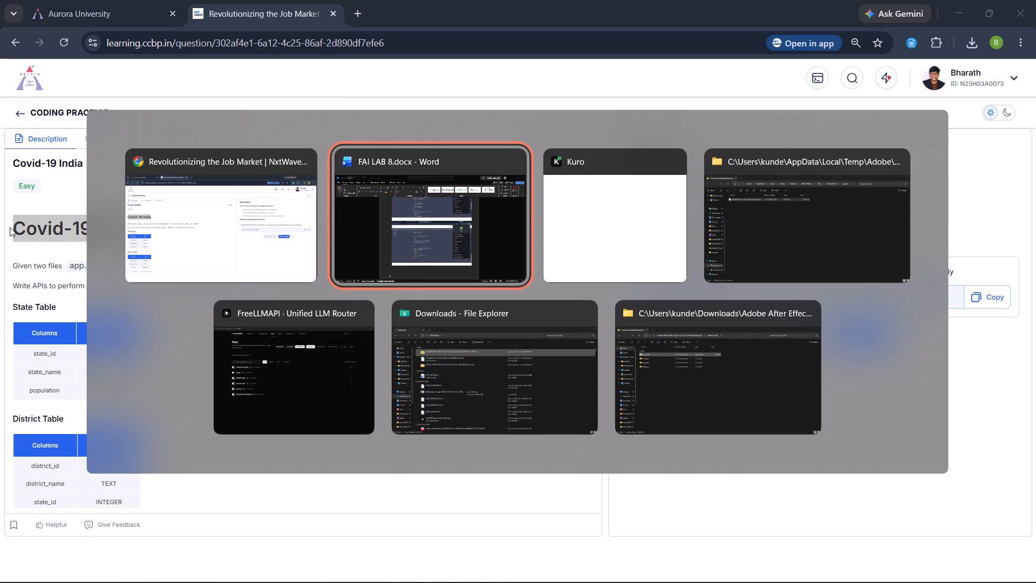
pyautogui.hotkey('ctrl', 'v')
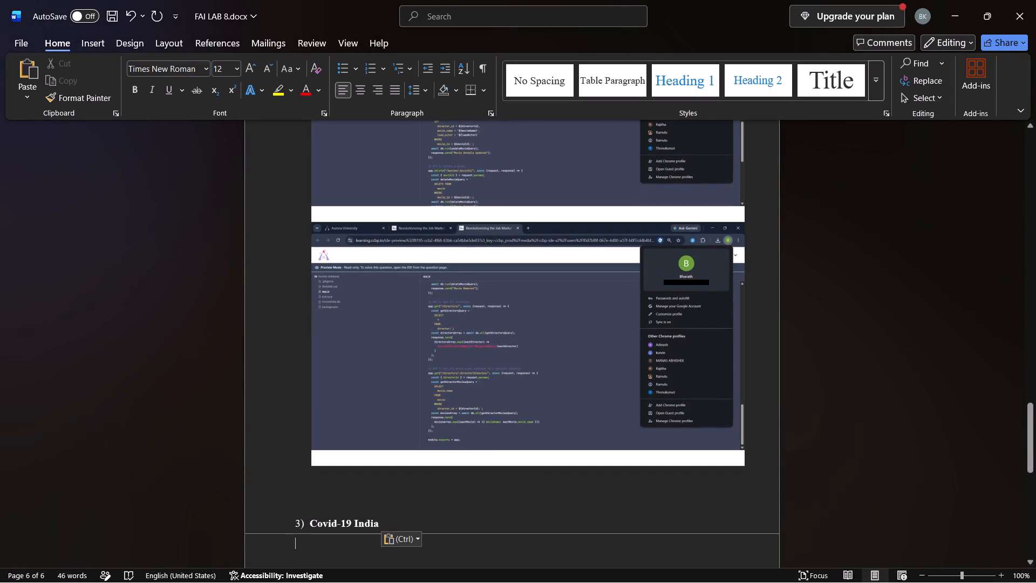
# Move the "3) Covid-19 India" heading onto the next page with a blank line before it, and place the cursor below the heading.
pyautogui.click(291, 516)
pyautogui.press('Return')
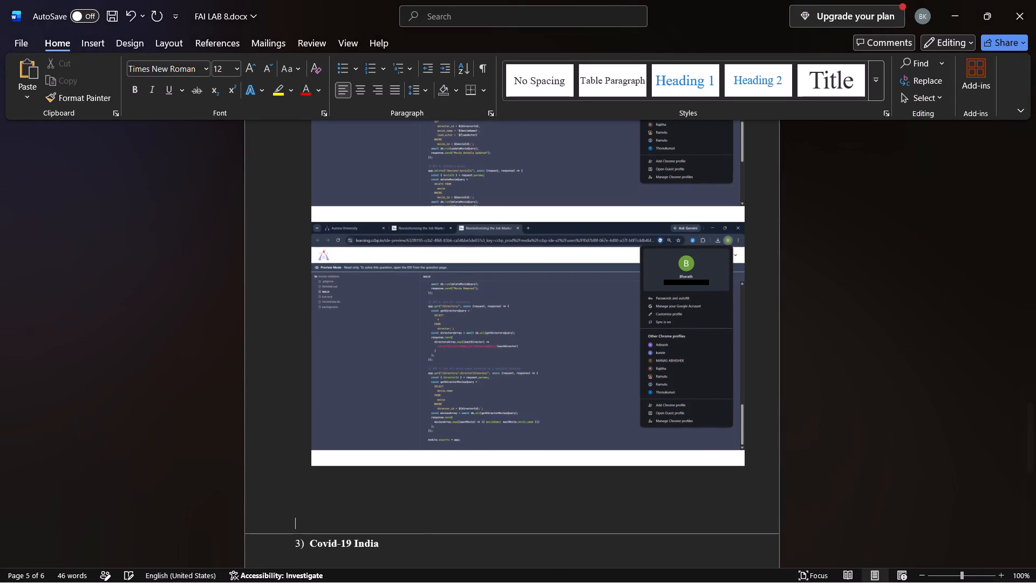
pyautogui.scroll(-1, 362, 573)
pyautogui.scroll(-2, 432, 493)
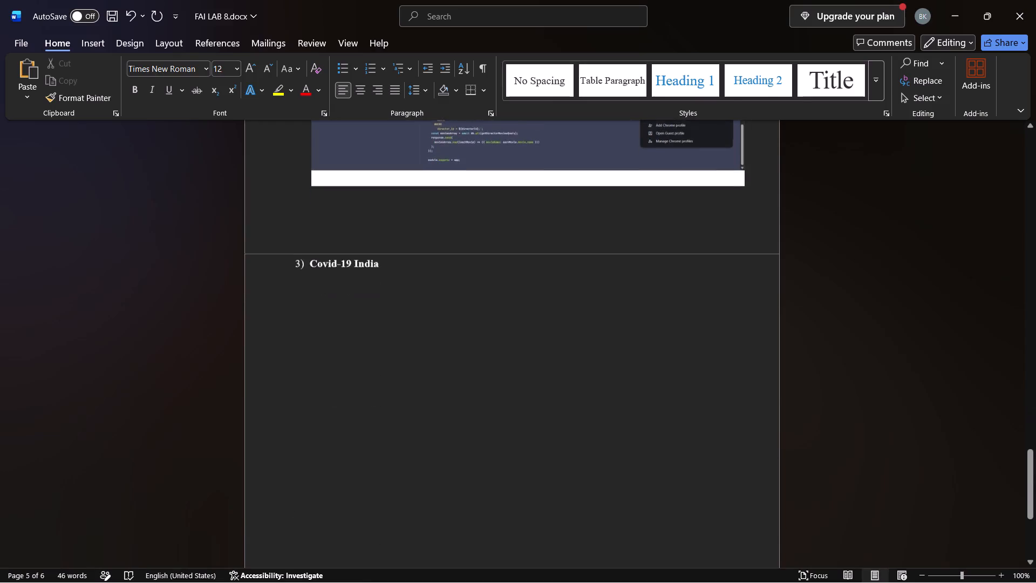
pyautogui.click(355, 362)
# Switch to Chrome, open the saved code preview of Covid-19 India, and show and dismiss the browser profile card over app.js.
pyautogui.hotkey('alt', 'Tab')
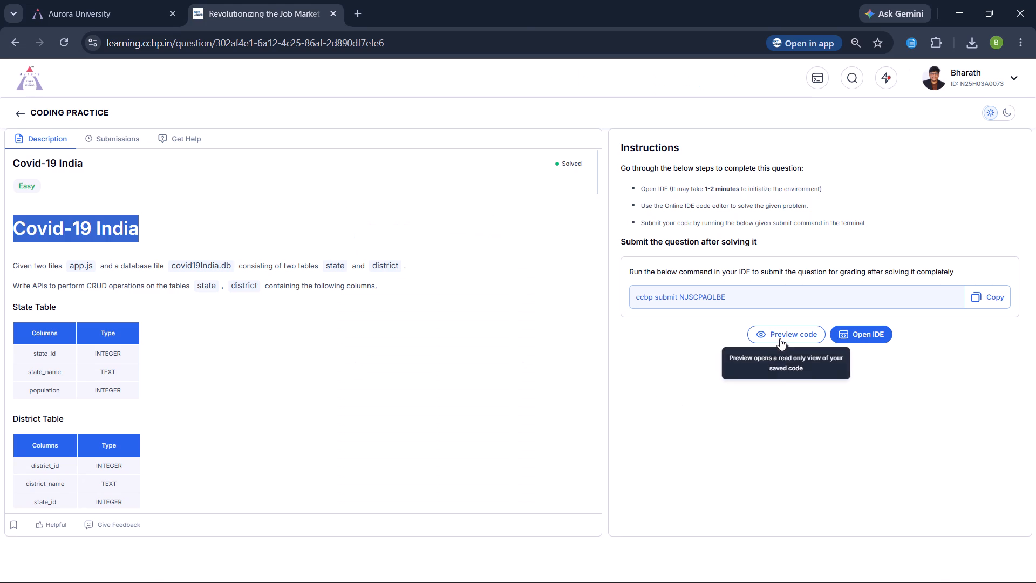
pyautogui.click(780, 338)
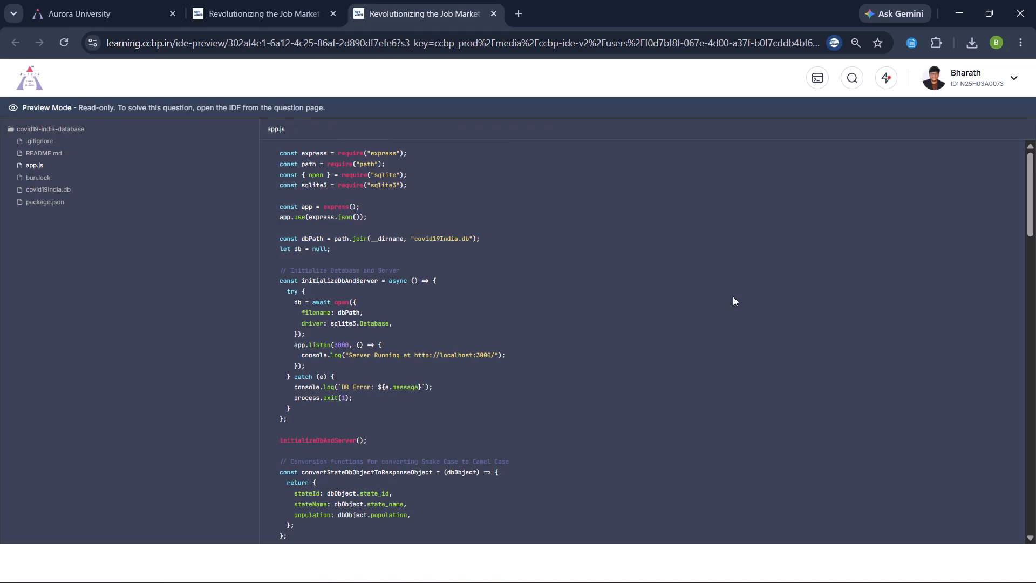
pyautogui.click(1000, 42)
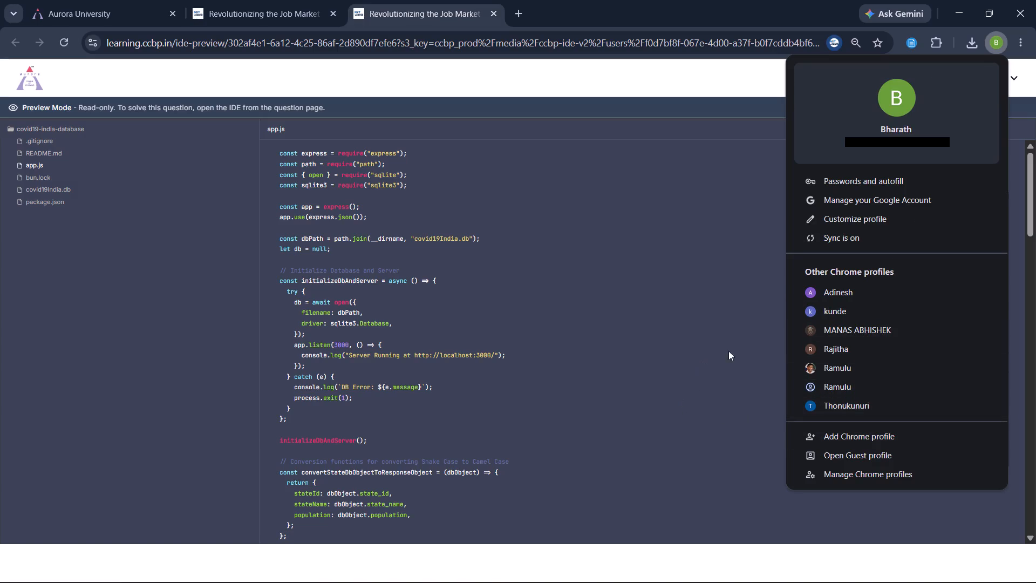
pyautogui.click(739, 298)
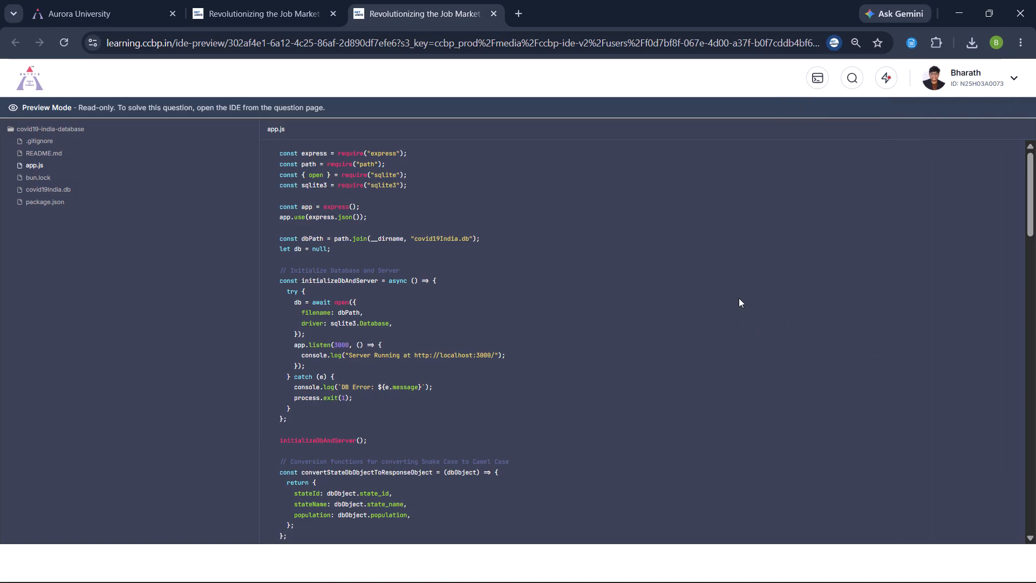
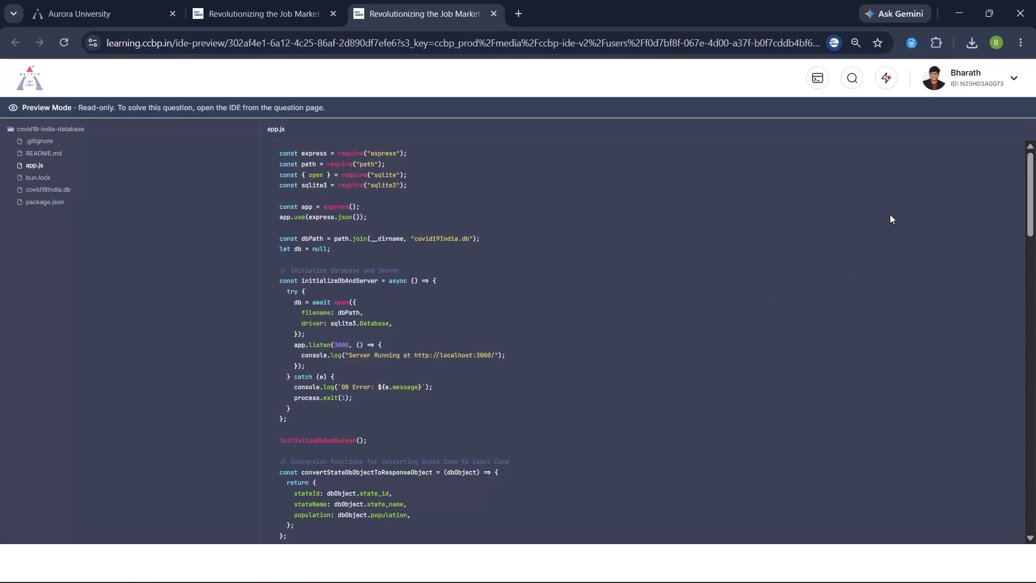
# Capture the start of Covid-19 India's app.js with the browser profile card open, and paste the screenshot under "3) Covid-19 India" in Word.
pyautogui.click(996, 43)
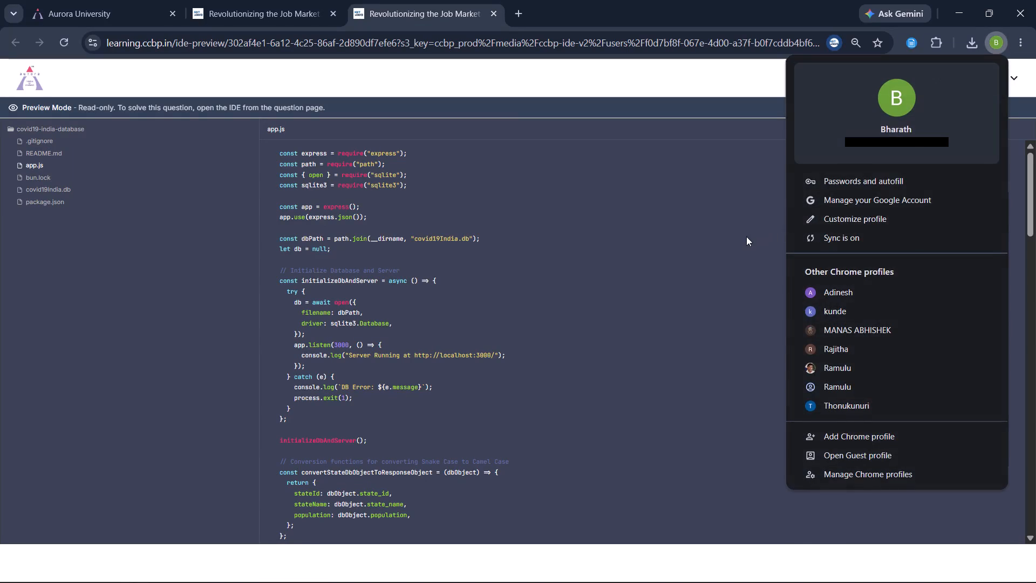
pyautogui.press('super+Print')
pyautogui.hotkey('alt', 'Tab')
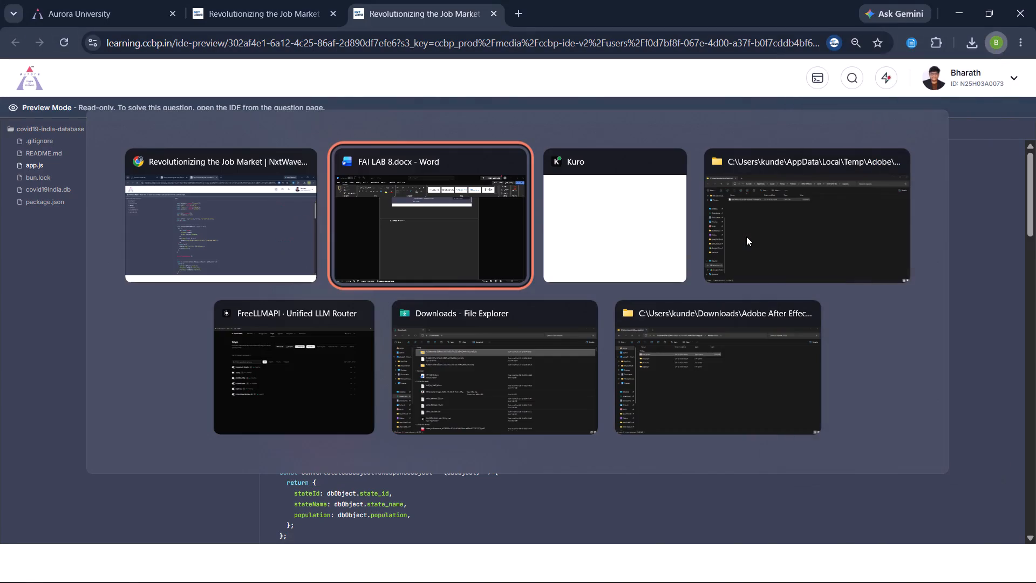
pyautogui.hotkey('ctrl', 'v')
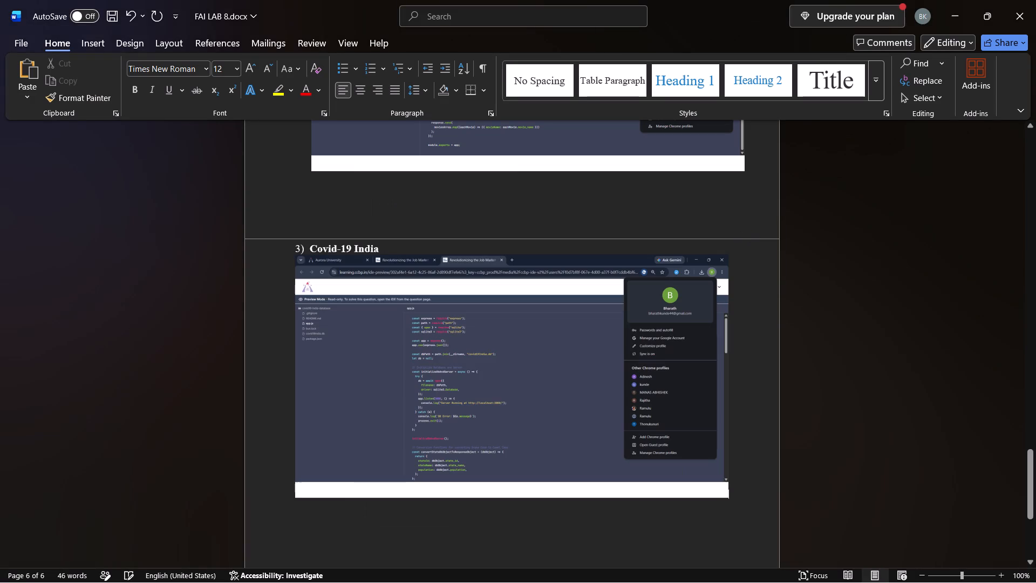
# Back in Chrome, capture the app.js section from convertDistrictDbObjectToResponseObject to API 2 with the profile card open, then dismiss the card.
pyautogui.hotkey('alt', 'Tab')
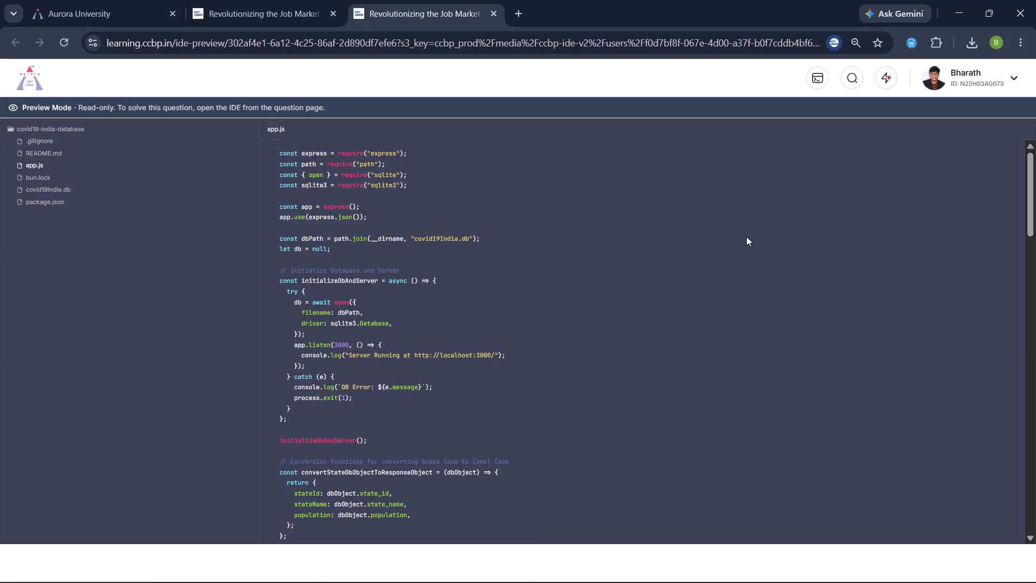
pyautogui.scroll(-1, 683, 301)
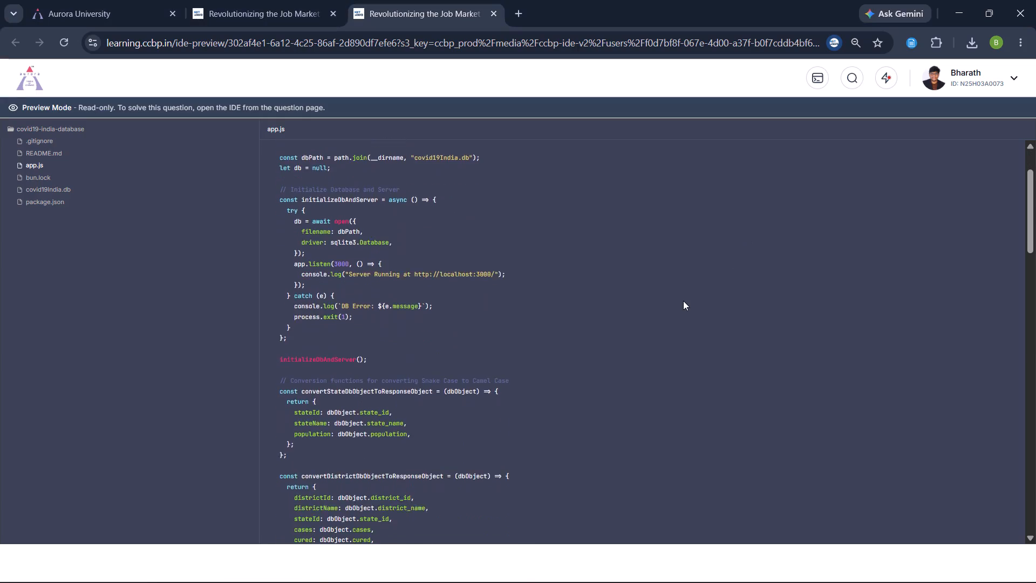
pyautogui.scroll(-2, 683, 301)
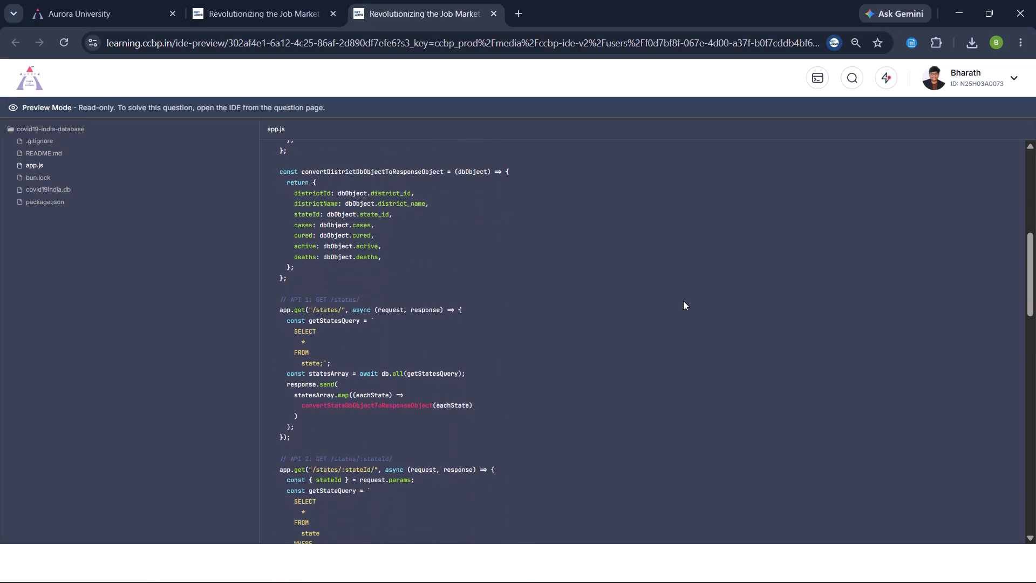
pyautogui.scroll(-2, 683, 301)
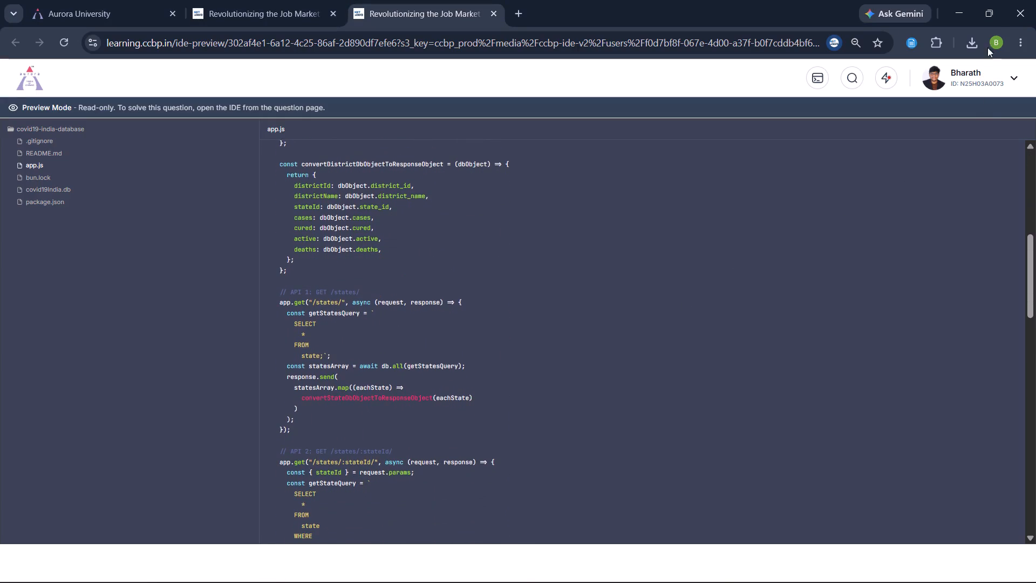
pyautogui.click(992, 43)
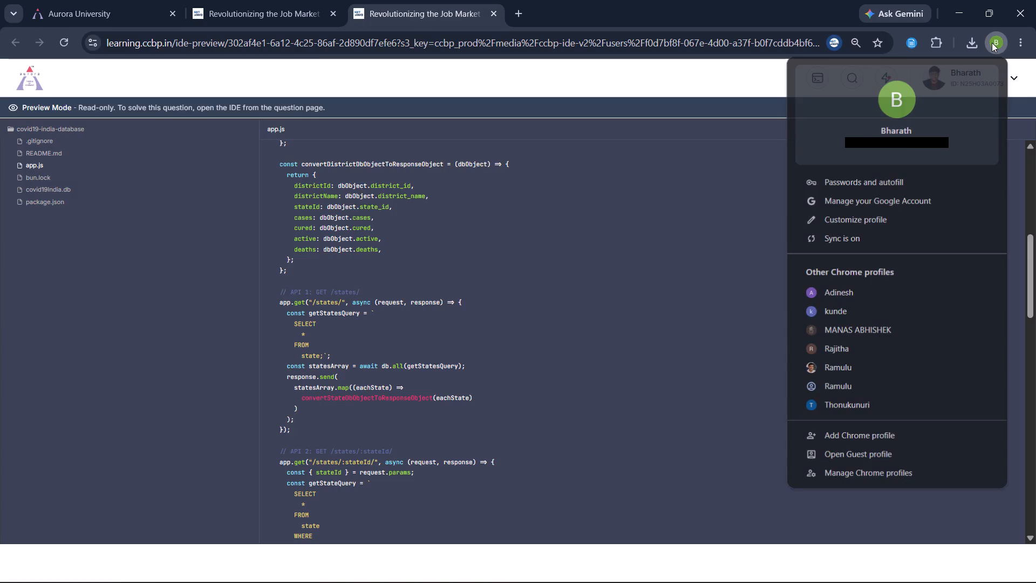
pyautogui.press('super+Print')
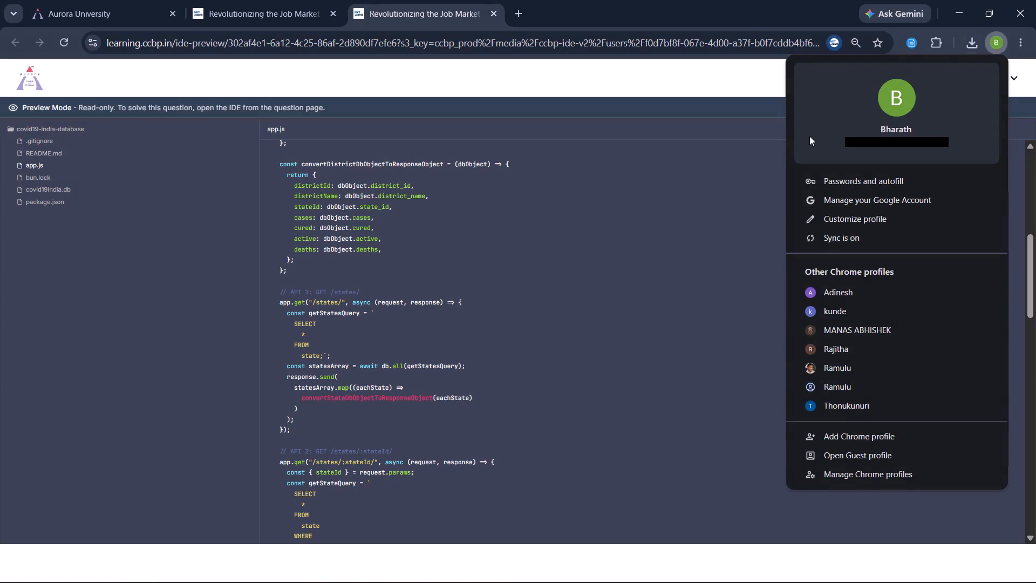
pyautogui.click(689, 220)
# Capture the app.js section covering API 3 and API 4 with the profile card open, then dismiss the card.
pyautogui.scroll(-2, 617, 272)
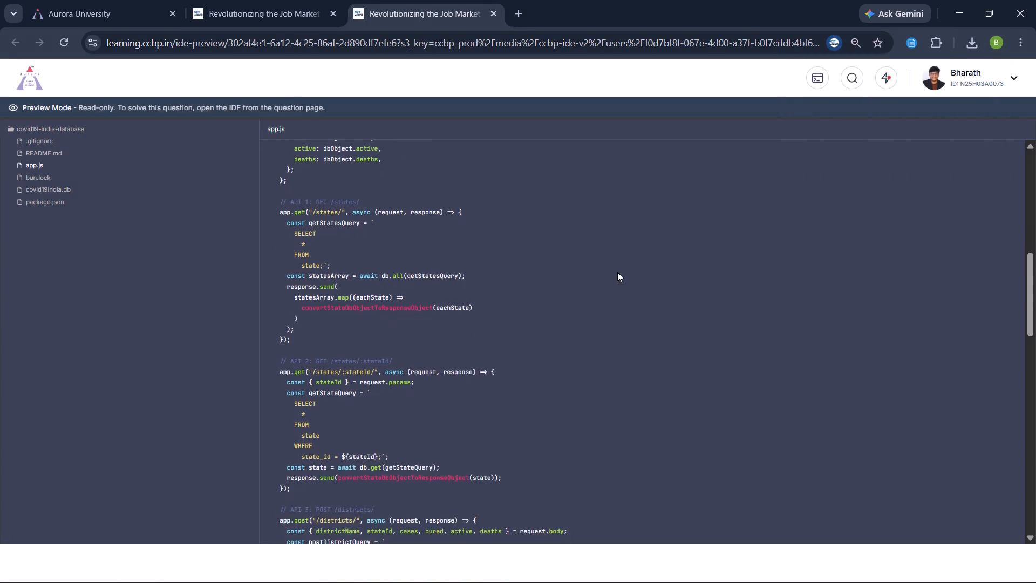
pyautogui.scroll(-2, 617, 272)
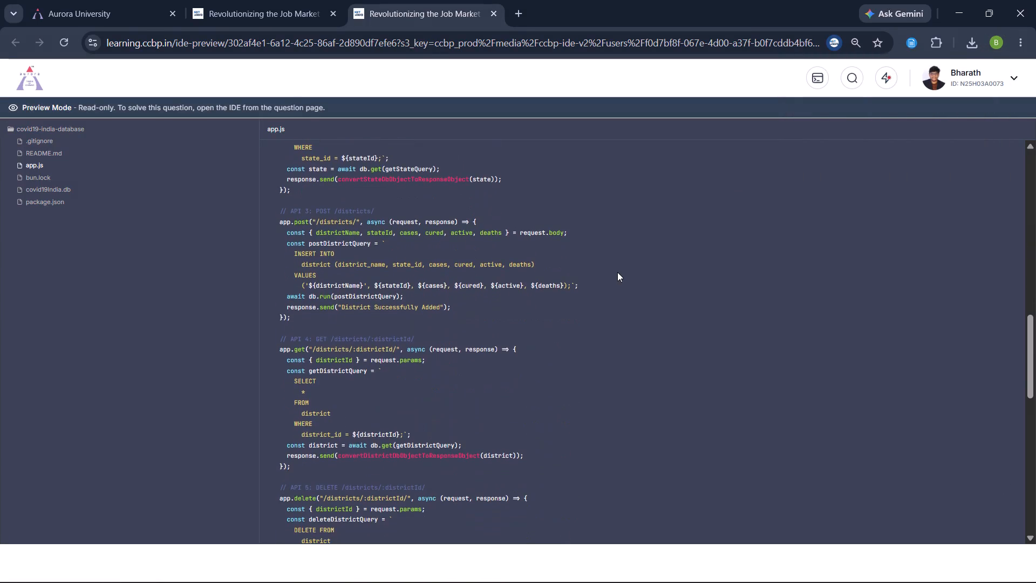
pyautogui.click(993, 43)
pyautogui.press('super+Print')
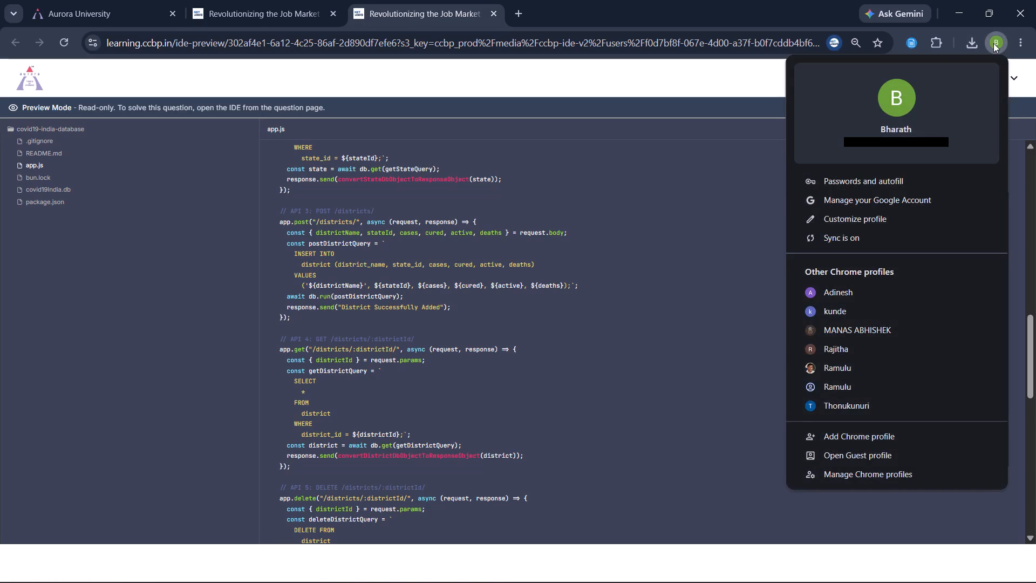
pyautogui.click(691, 299)
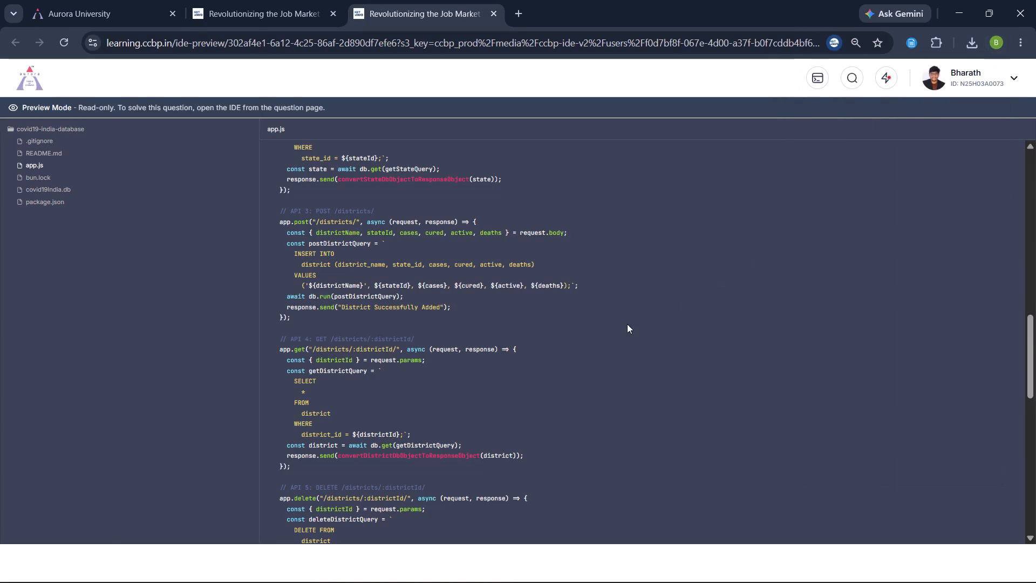
# Capture the app.js section showing API 6 and the start of API 7 with the profile card open, then dismiss the card.
pyautogui.scroll(-2, 627, 324)
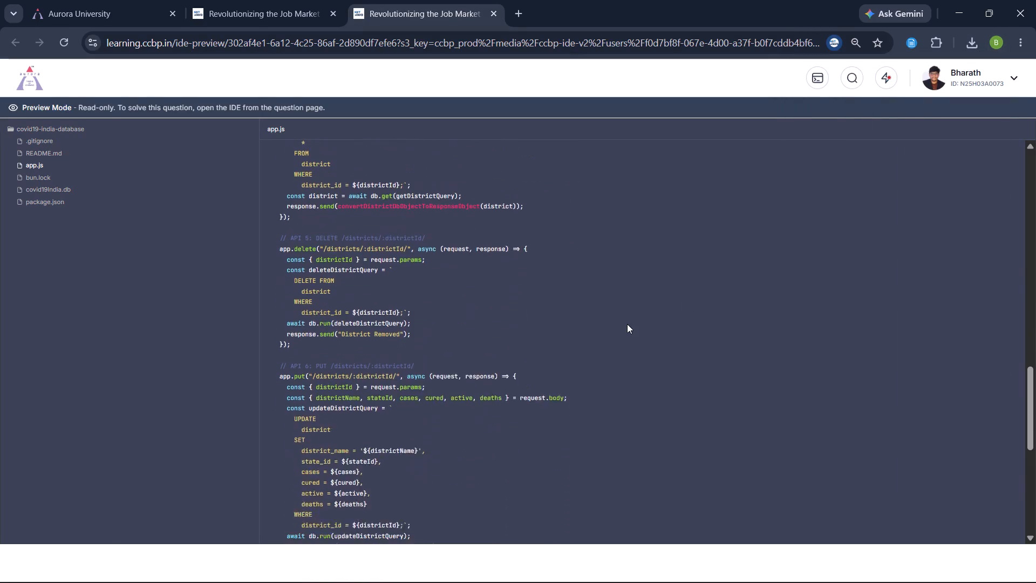
pyautogui.scroll(-2, 627, 324)
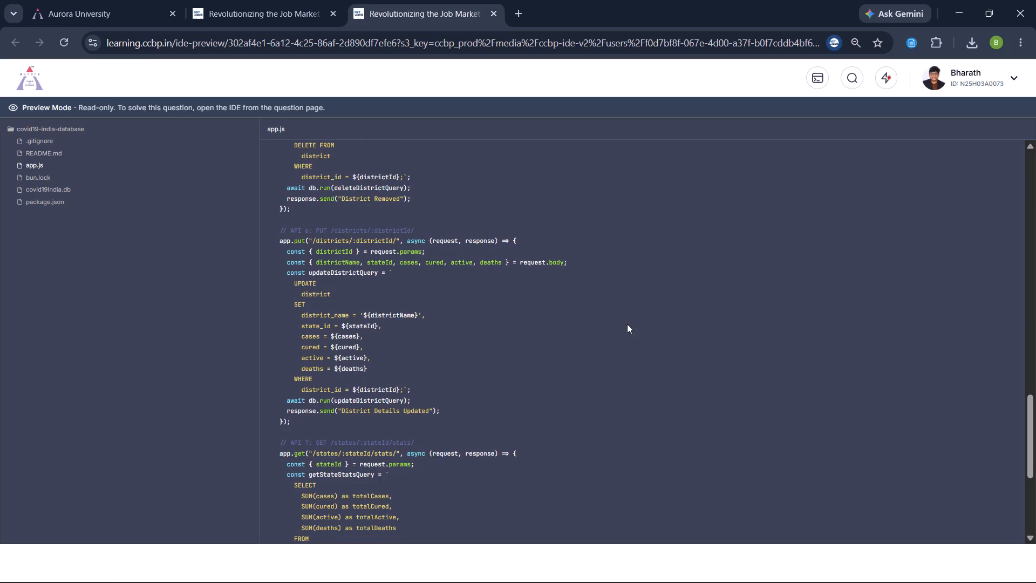
pyautogui.scroll(-2, 627, 324)
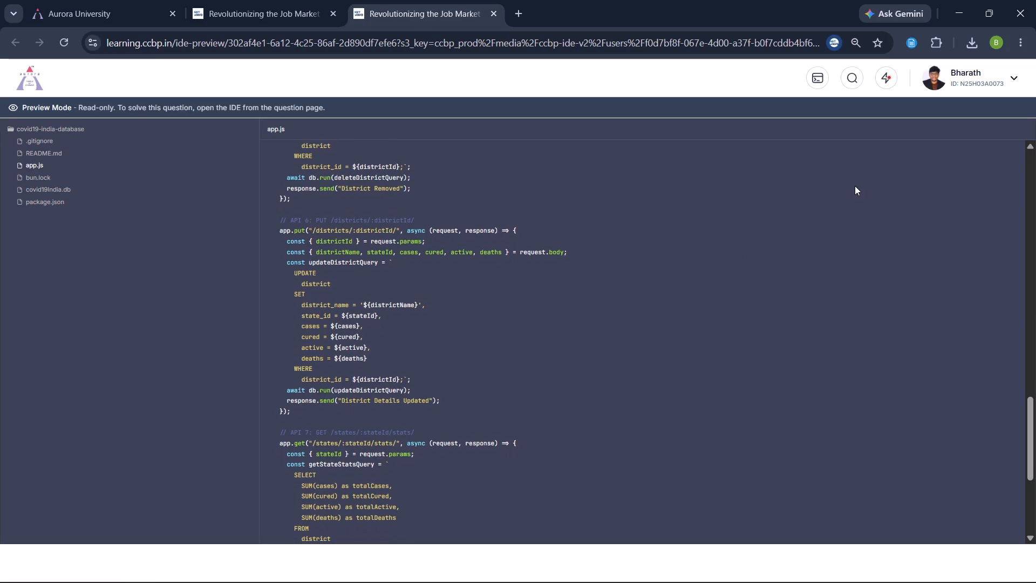
pyautogui.click(993, 45)
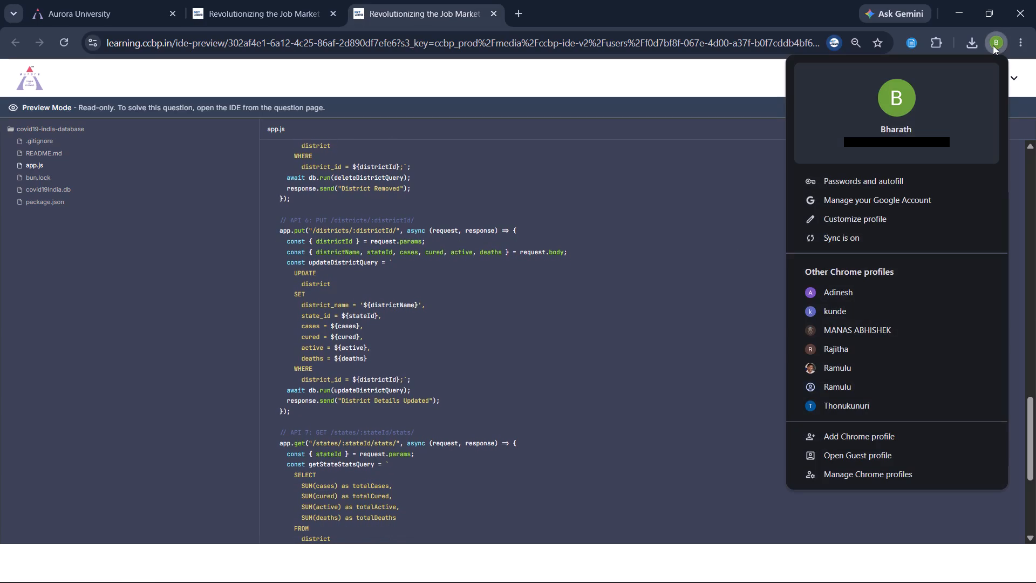
pyautogui.press('super+Print')
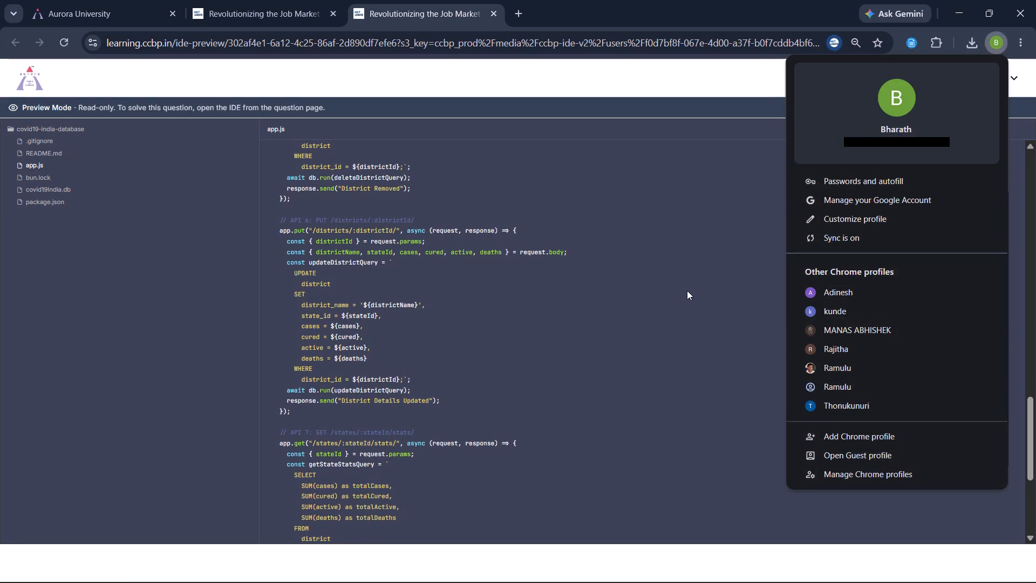
pyautogui.click(687, 290)
# Capture the end of app.js, from API 7 through module.exports, with the profile card open.
pyautogui.scroll(-3, 687, 290)
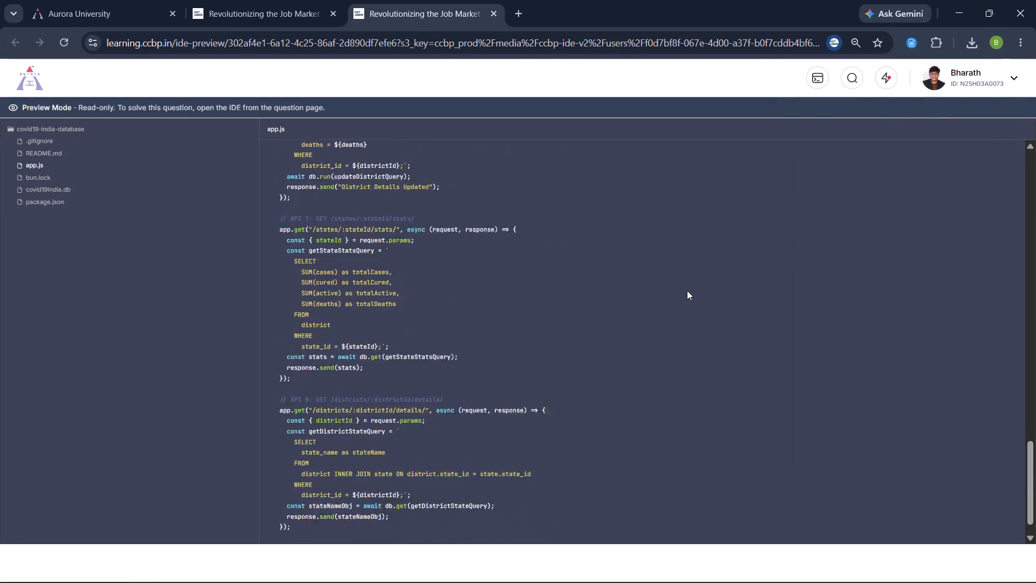
pyautogui.scroll(-2, 687, 290)
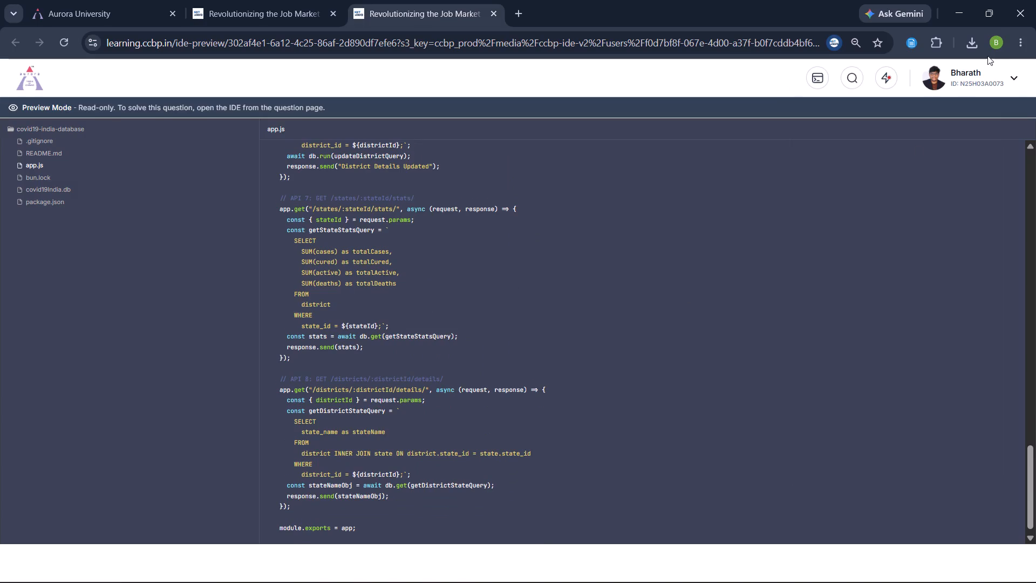
pyautogui.click(993, 45)
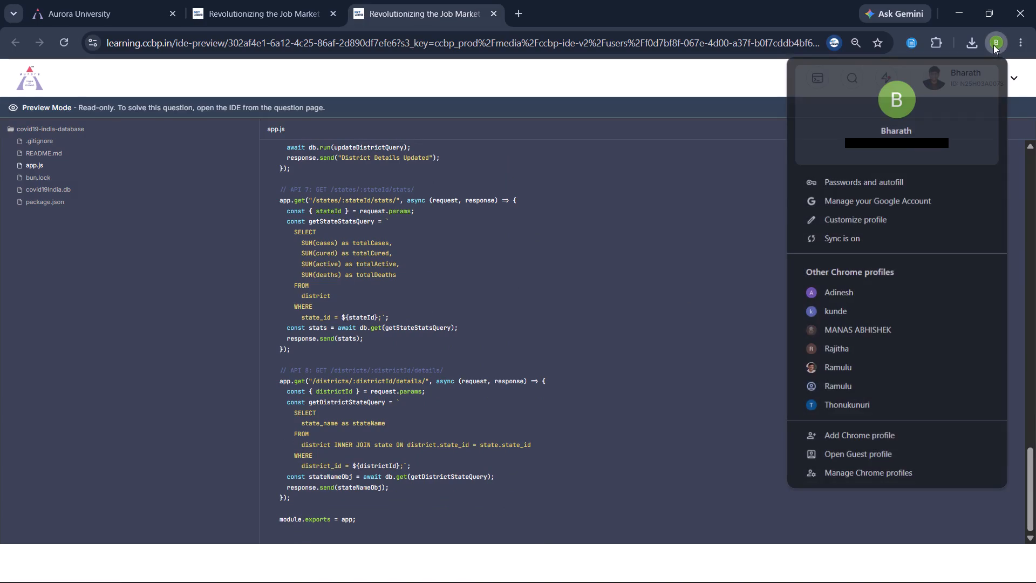
pyautogui.press('super+Print')
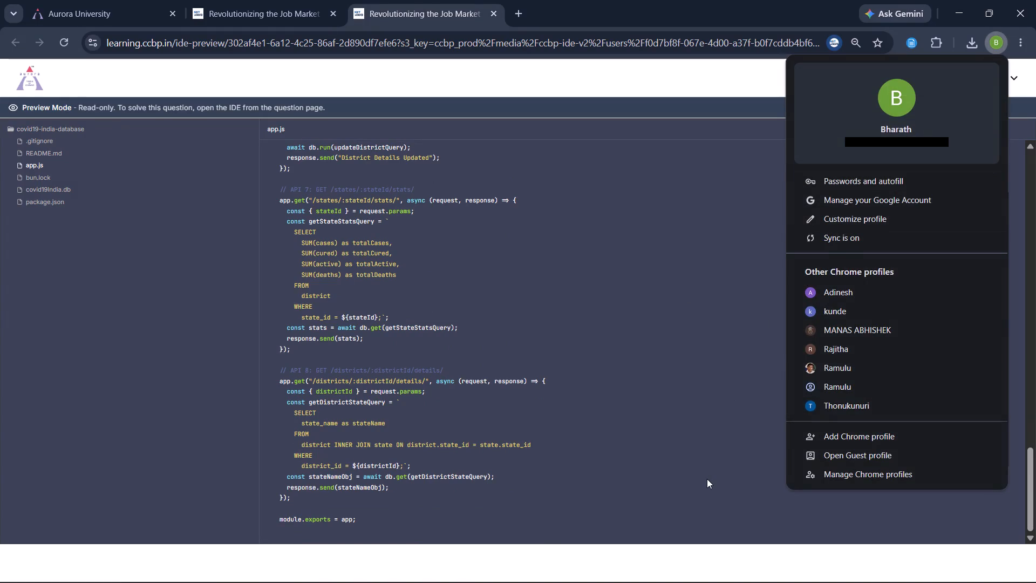
# Switch to Word and add a blank line between the "3) Covid-19 India" heading and its first screenshot.
pyautogui.click(713, 572)
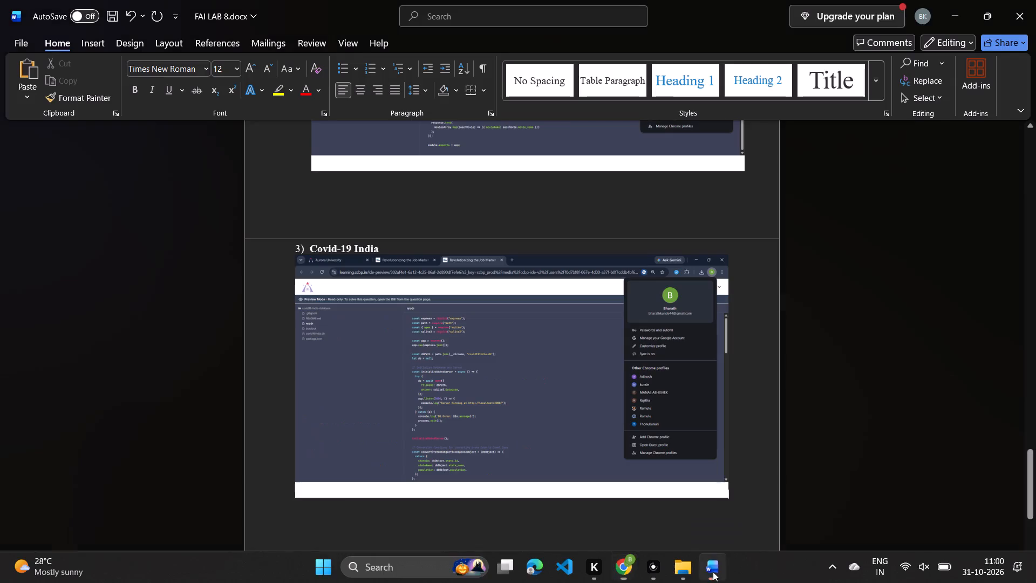
pyautogui.scroll(-1, 458, 531)
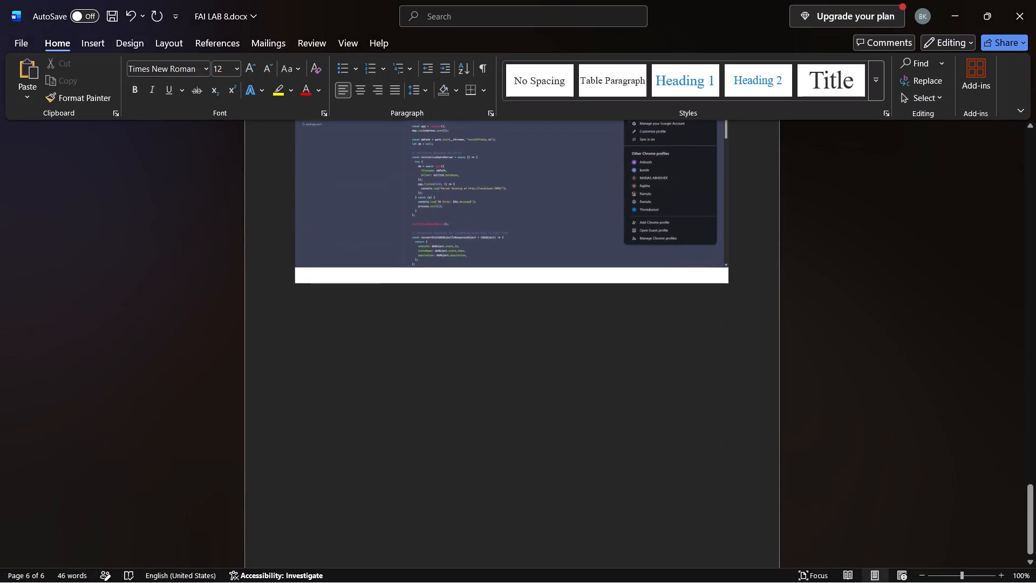
pyautogui.click(431, 521)
pyautogui.click(431, 521)
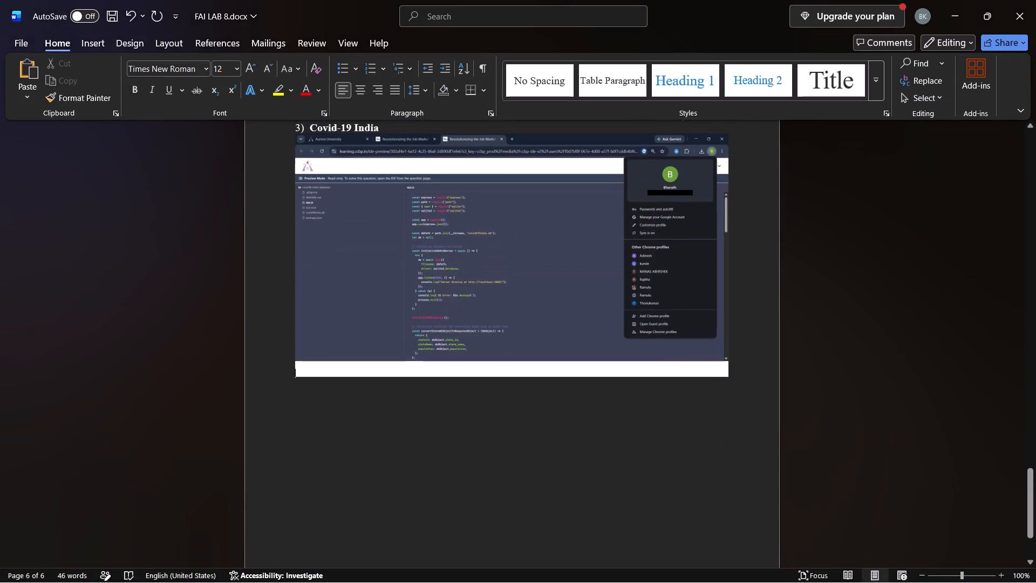
pyautogui.press('Return')
pyautogui.press('Return')
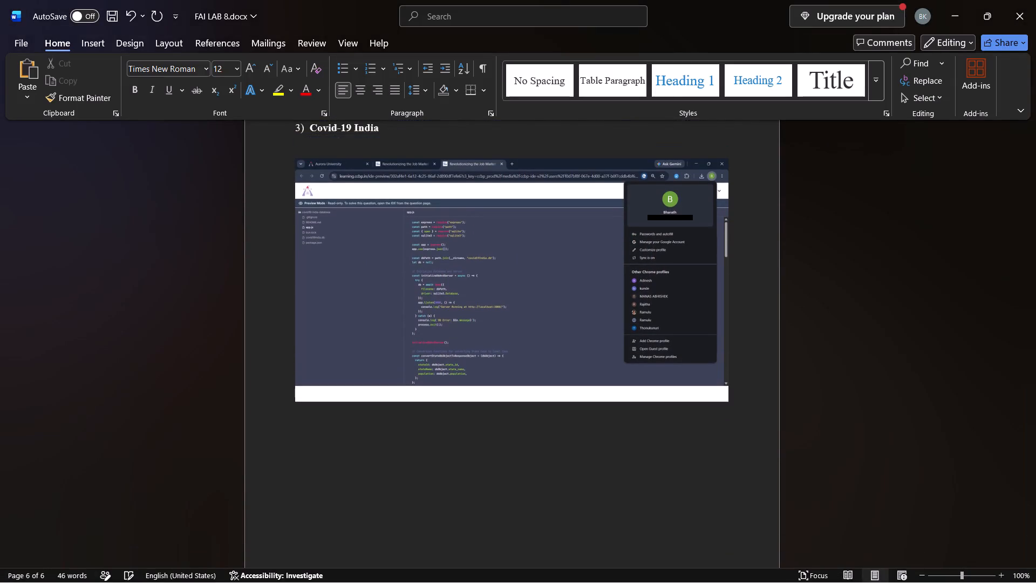
# Clear the empty lines below the first Covid-19 India screenshot, leaving the cursor directly after the picture.
pyautogui.doubleClick(289, 508)
pyautogui.doubleClick(376, 509)
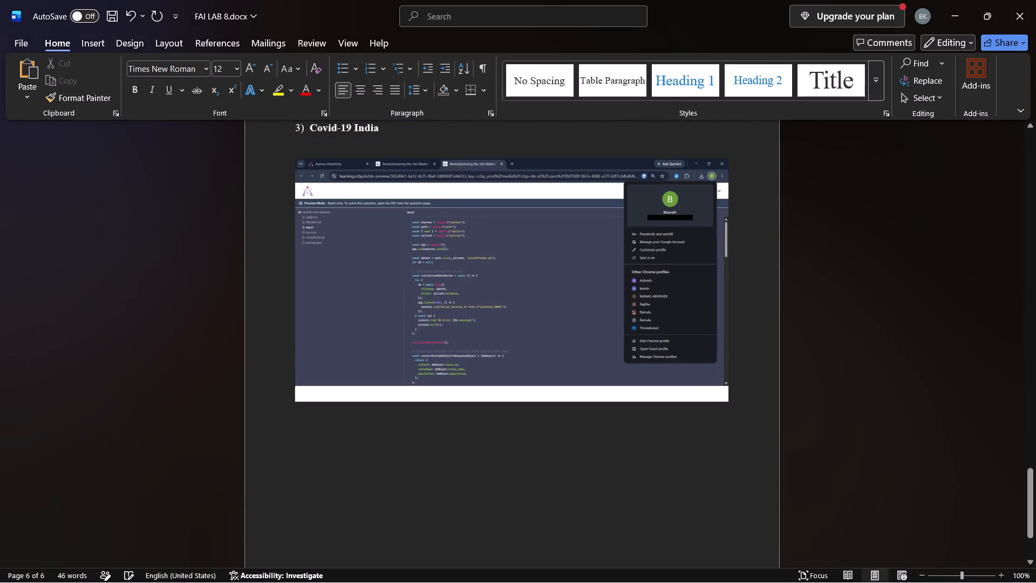
pyautogui.press('BackSpace')
pyautogui.press('BackSpace')
pyautogui.press('BackSpace')
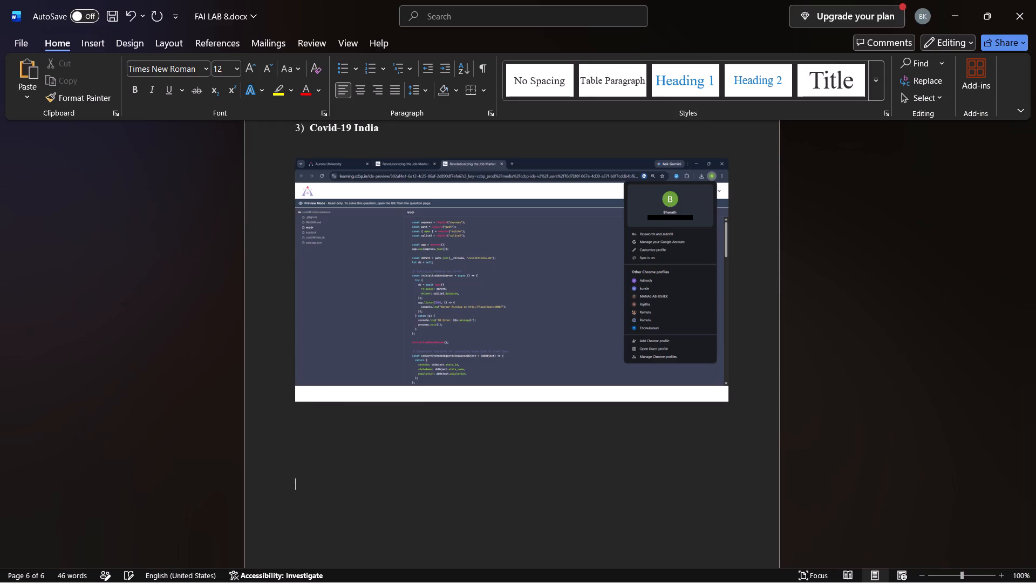
pyautogui.press('BackSpace')
pyautogui.press('BackSpace')
pyautogui.press('BackSpace')
pyautogui.press('BackSpace')
pyautogui.press('BackSpace')
pyautogui.press('BackSpace')
pyautogui.press('BackSpace')
# Paste the second Covid-19 India screenshot, showing API 1, from the clipboard history below the first one.
pyautogui.press('super+v')
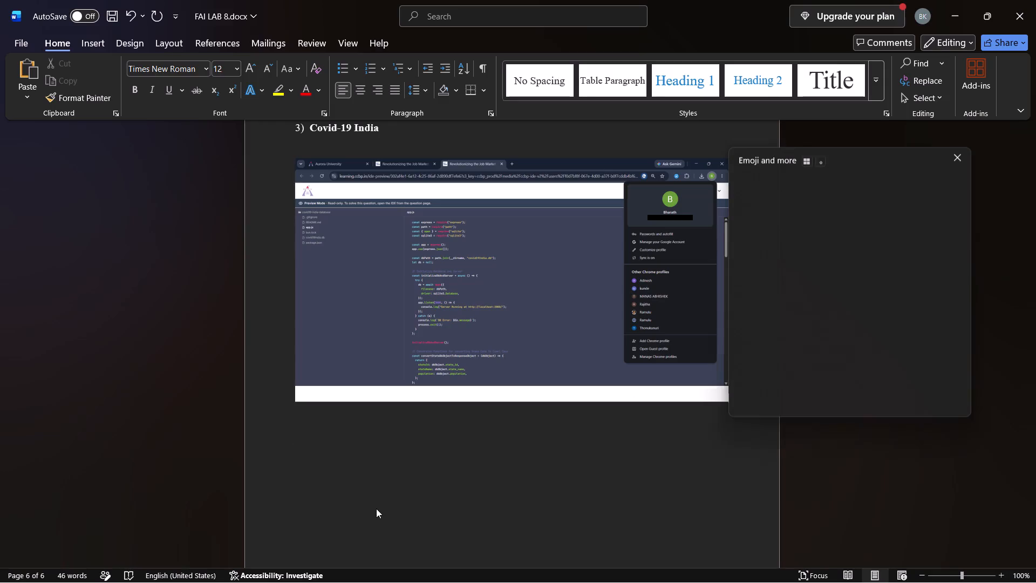
pyautogui.scroll(-1, 824, 351)
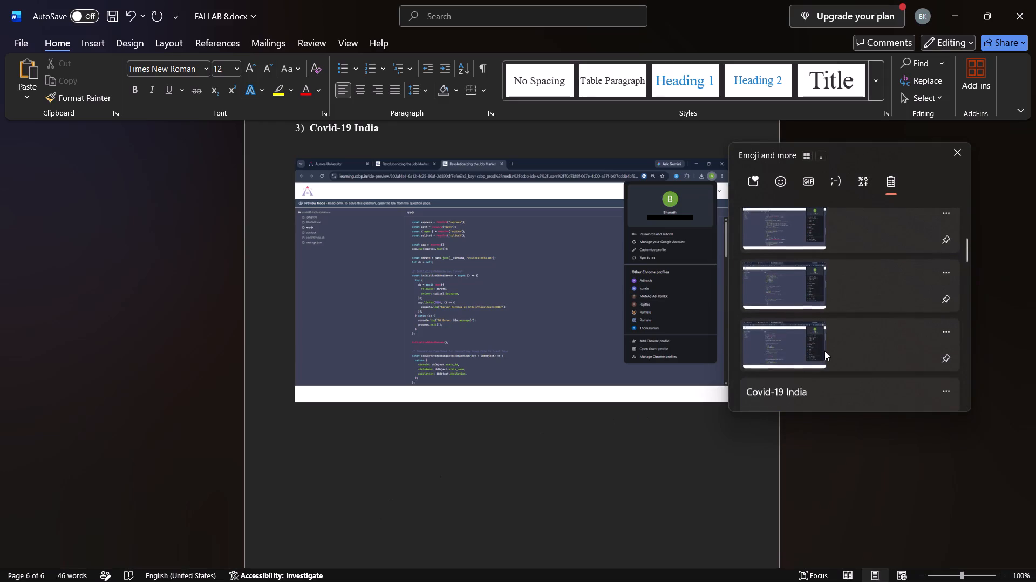
pyautogui.scroll(-1, 824, 351)
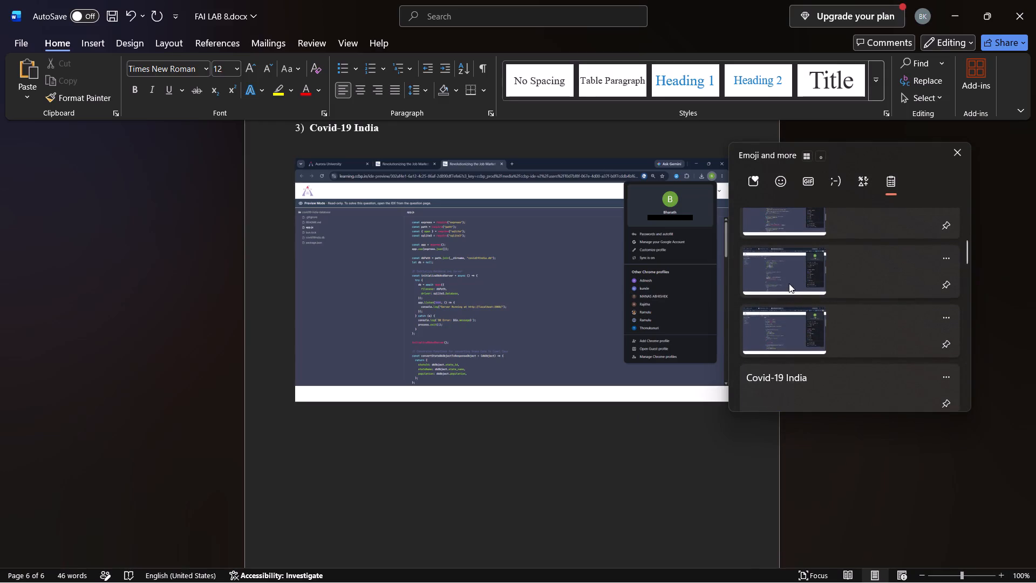
pyautogui.click(789, 283)
pyautogui.hotkey('ctrl', 'v')
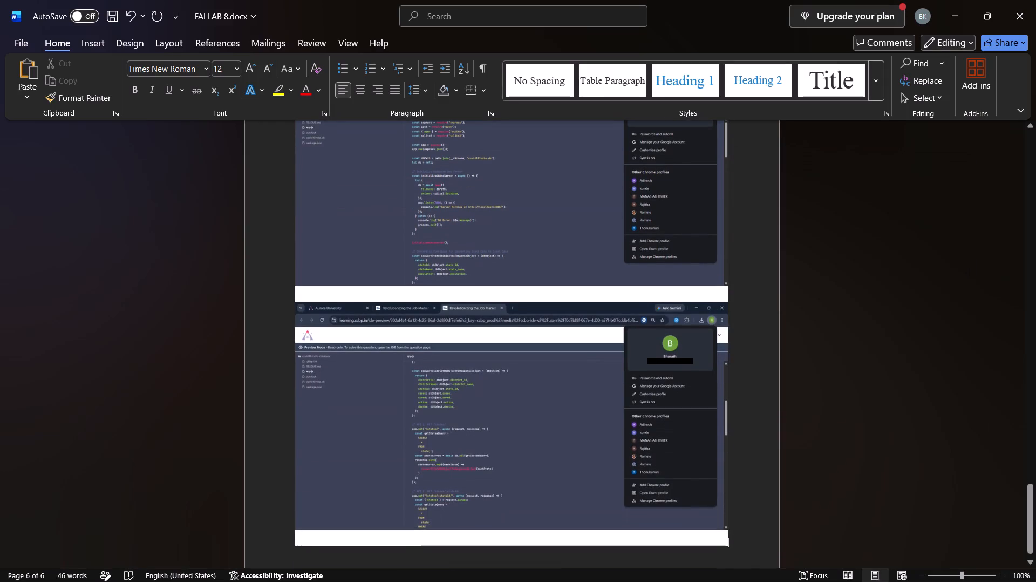
# Paste the third Covid-19 India screenshot, showing the add-district and get-district APIs, from the clipboard history below the second one.
pyautogui.press('super+v')
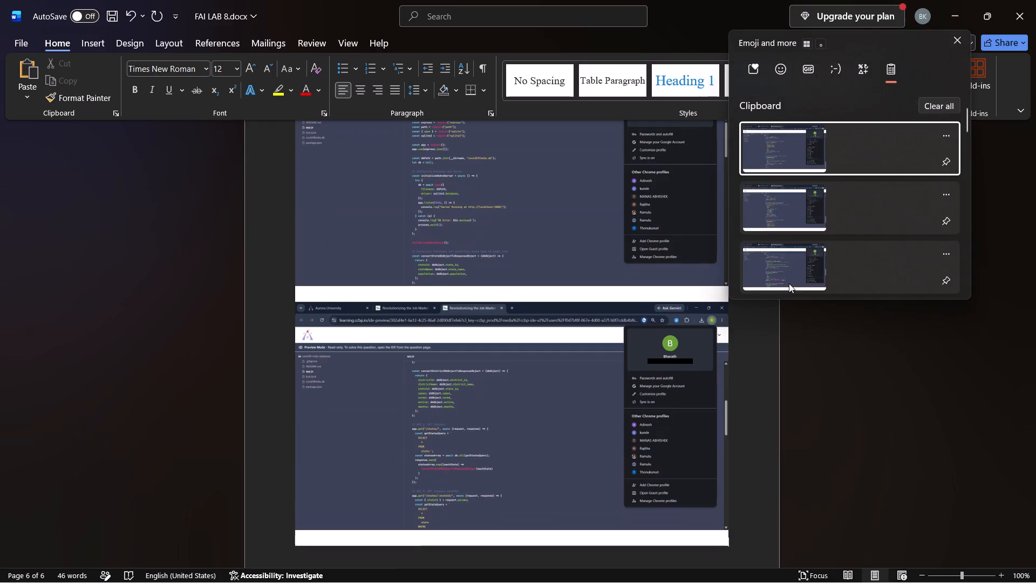
pyautogui.scroll(-2, 803, 230)
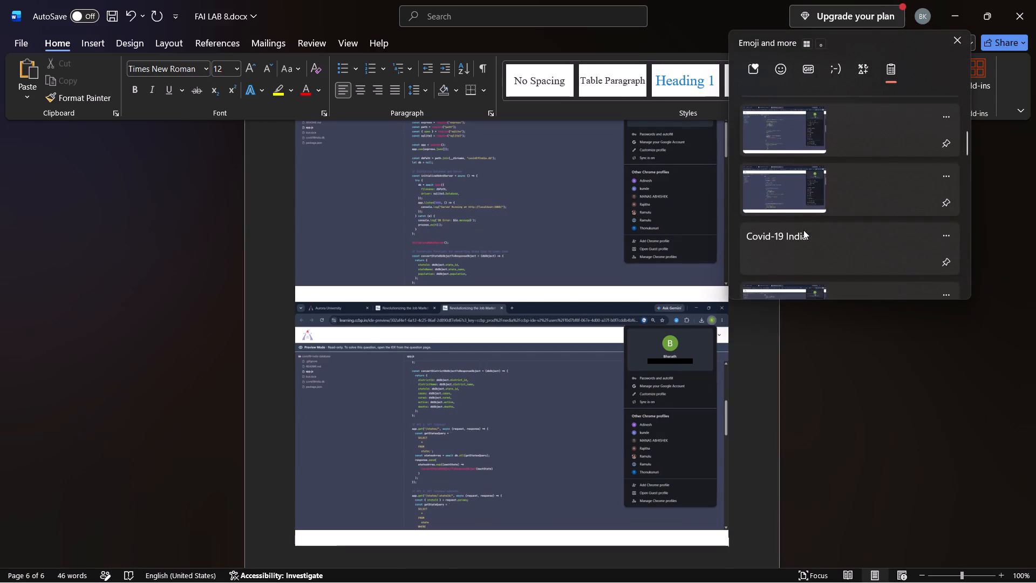
pyautogui.scroll(1, 803, 230)
pyautogui.click(796, 160)
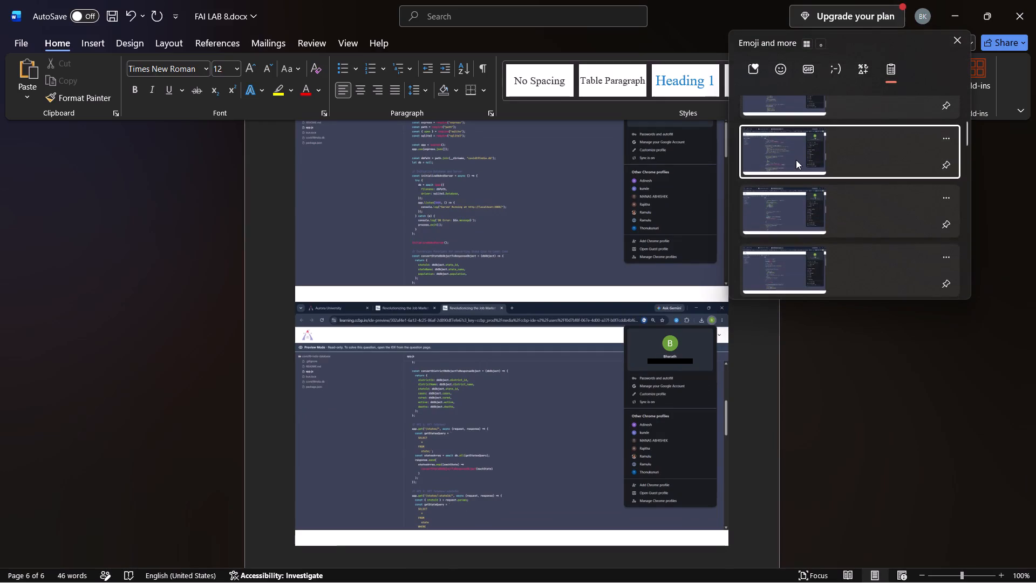
pyautogui.hotkey('ctrl', 'v')
# Paste the fourth Covid-19 India screenshot, showing the update-district API, from the clipboard history below the third one.
pyautogui.press('super+v')
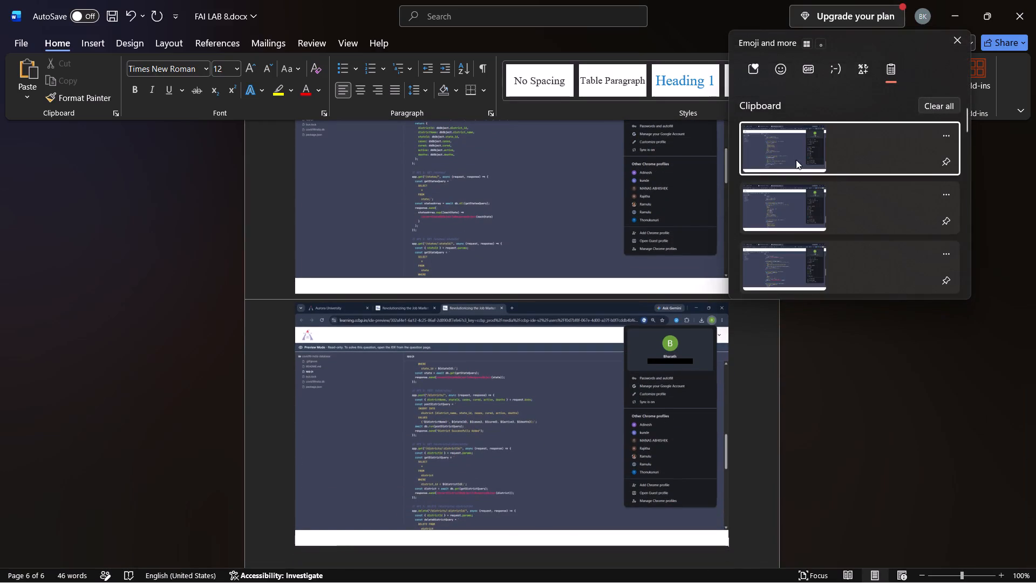
pyautogui.scroll(-2, 814, 217)
pyautogui.scroll(1, 814, 217)
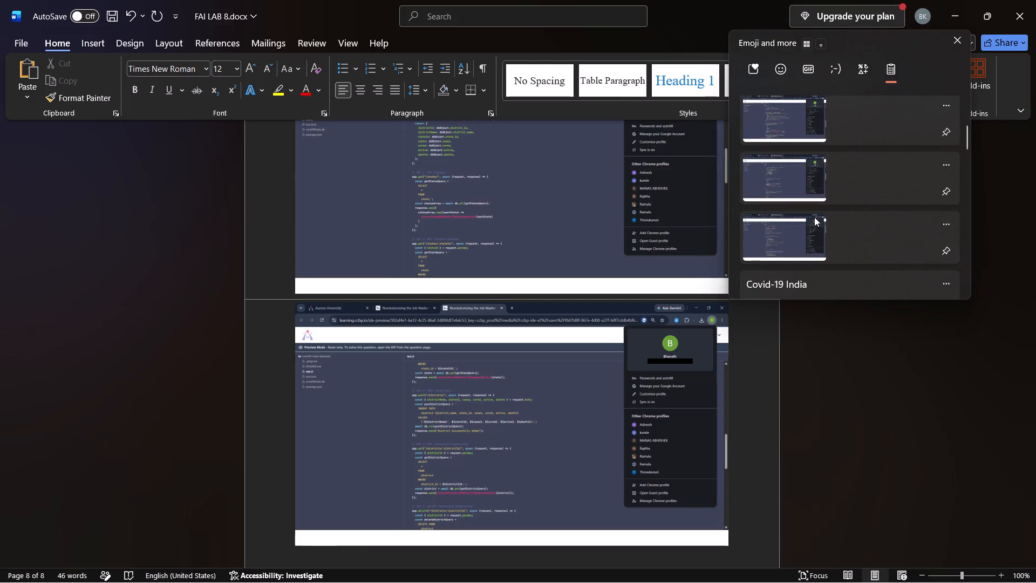
pyautogui.scroll(1, 817, 188)
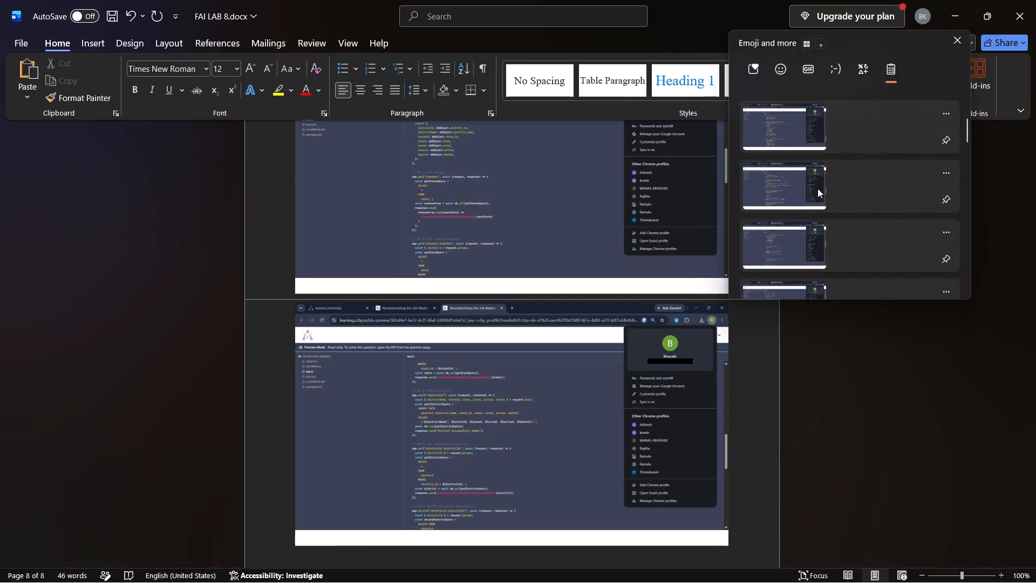
pyautogui.scroll(1, 817, 188)
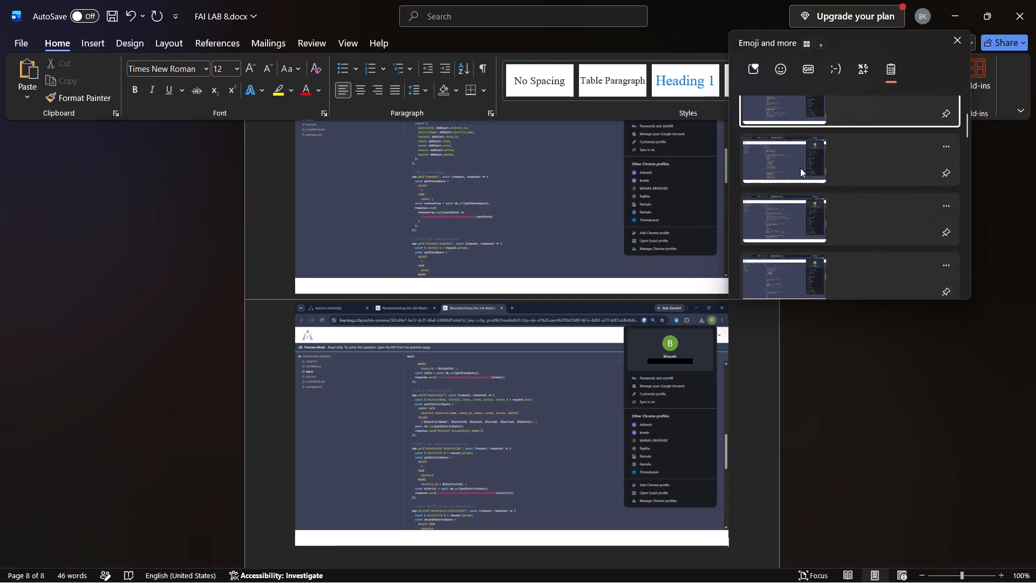
pyautogui.click(800, 168)
pyautogui.hotkey('ctrl', 'v')
# Paste the final Covid-19 India screenshot, ending at module.exports, from the clipboard history below the fourth one.
pyautogui.press('super+v')
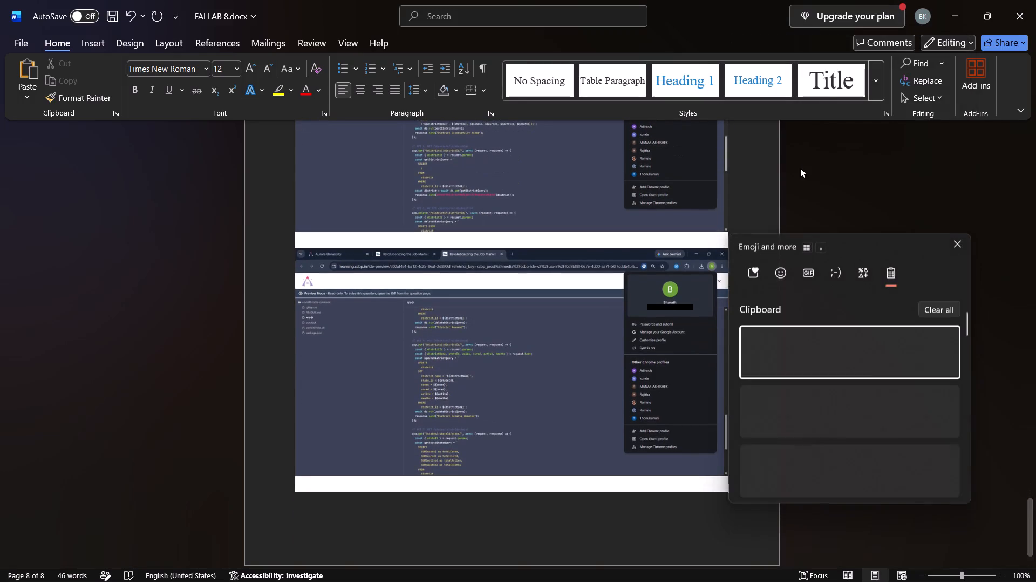
pyautogui.scroll(-2, 835, 408)
pyautogui.scroll(2, 835, 408)
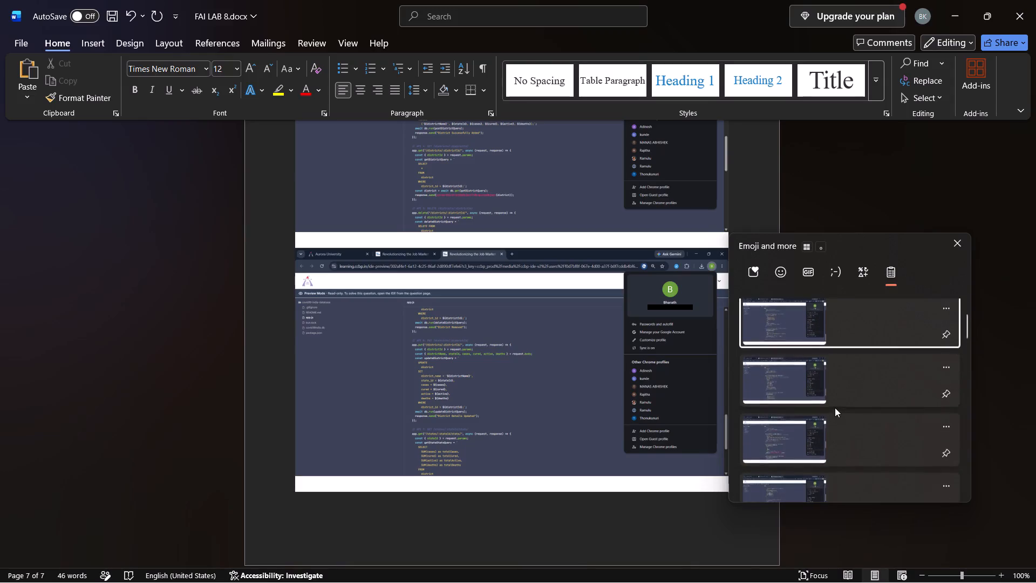
pyautogui.scroll(1, 835, 408)
pyautogui.click(806, 360)
pyautogui.hotkey('ctrl', 'v')
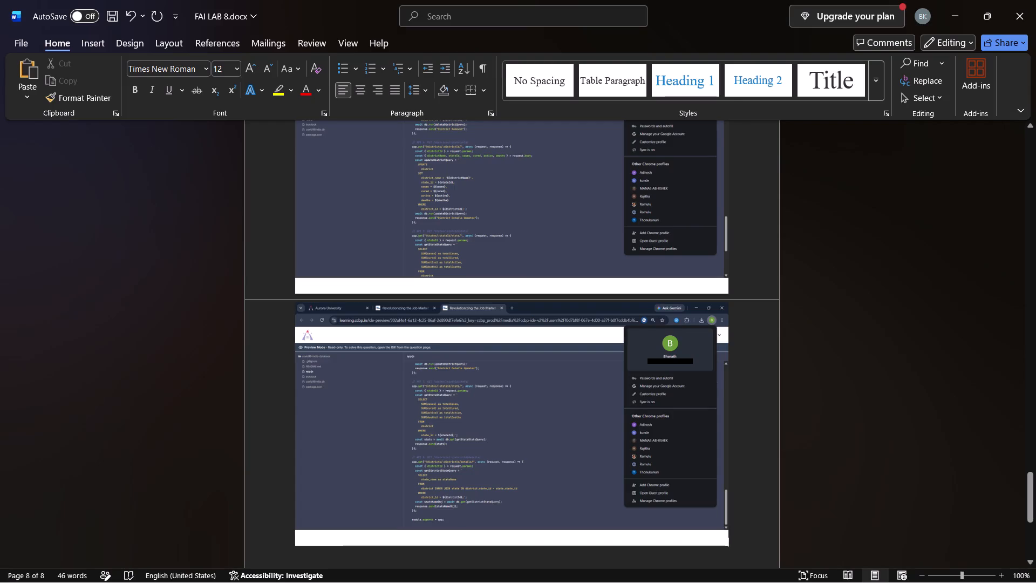
# Start the next heading with "4)" on a new line, one blank line below the last Covid-19 India screenshot.
pyautogui.scroll(4, 521, 384)
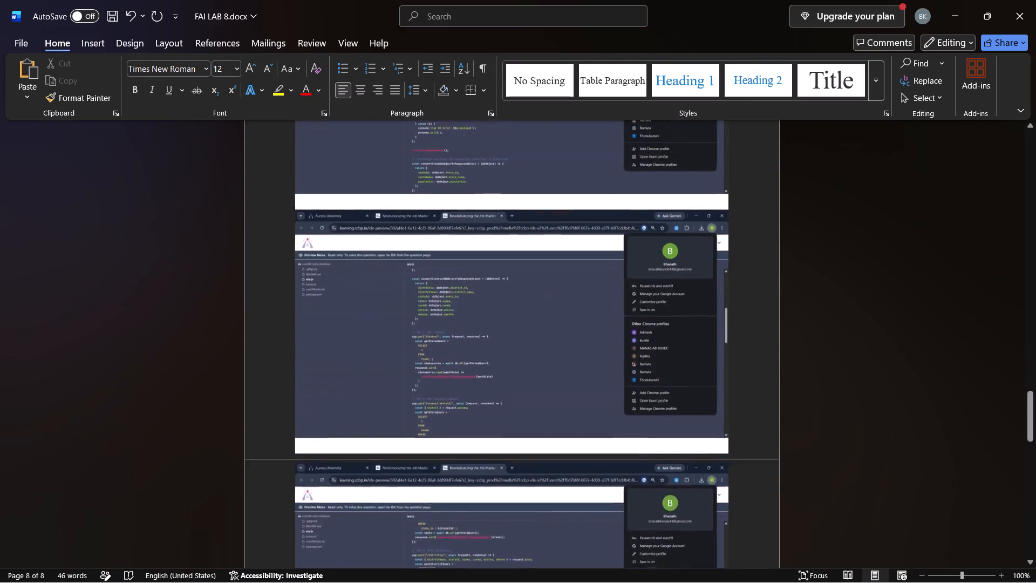
pyautogui.scroll(1, 521, 384)
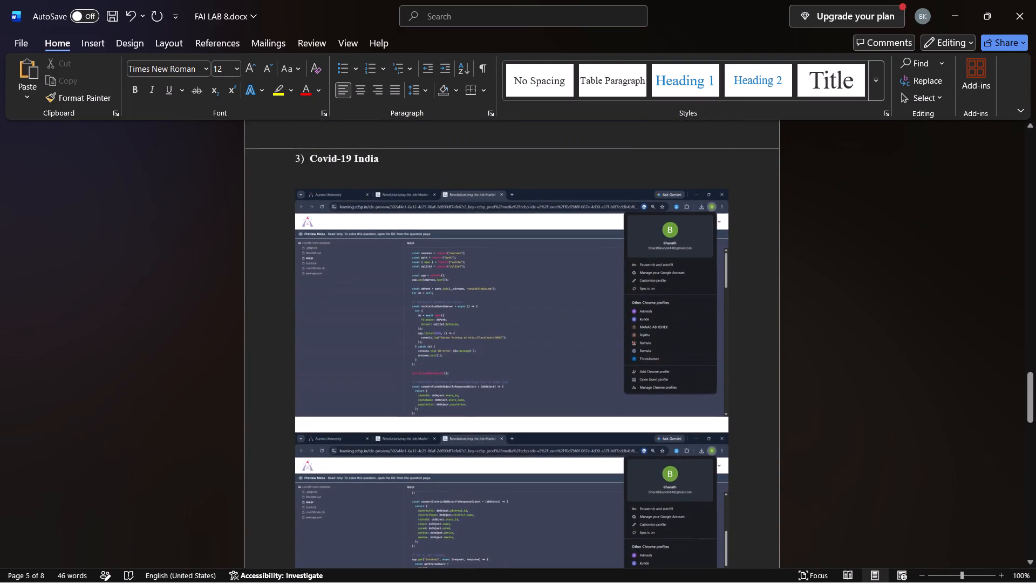
pyautogui.scroll(-1, 542, 329)
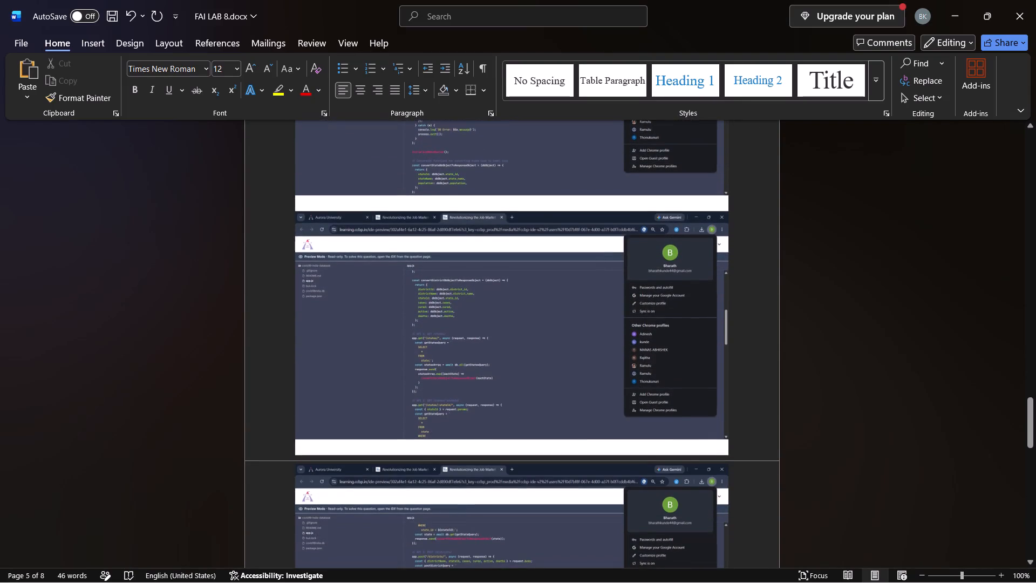
pyautogui.scroll(-3, 542, 329)
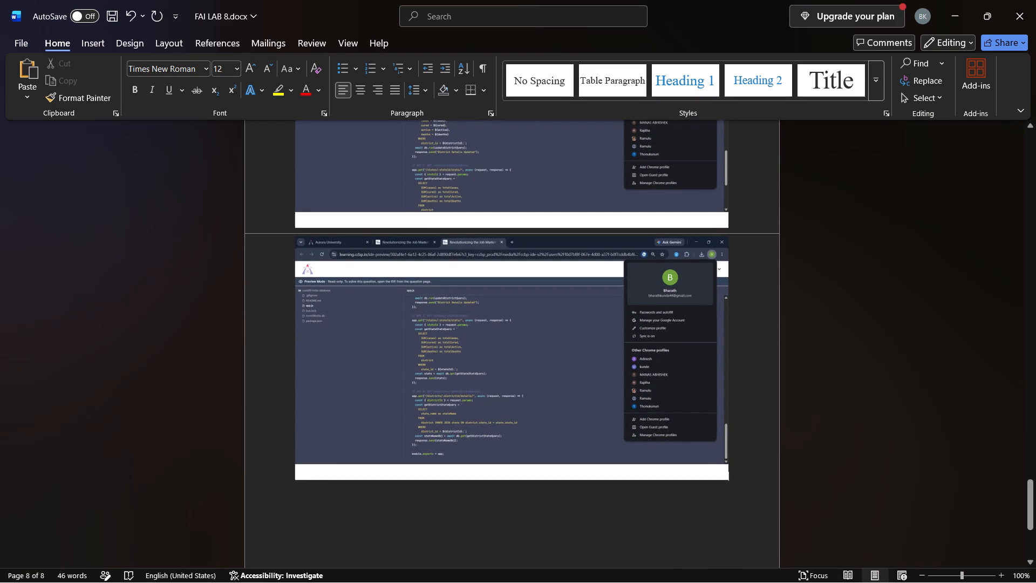
pyautogui.scroll(-1, 542, 329)
pyautogui.click(467, 336)
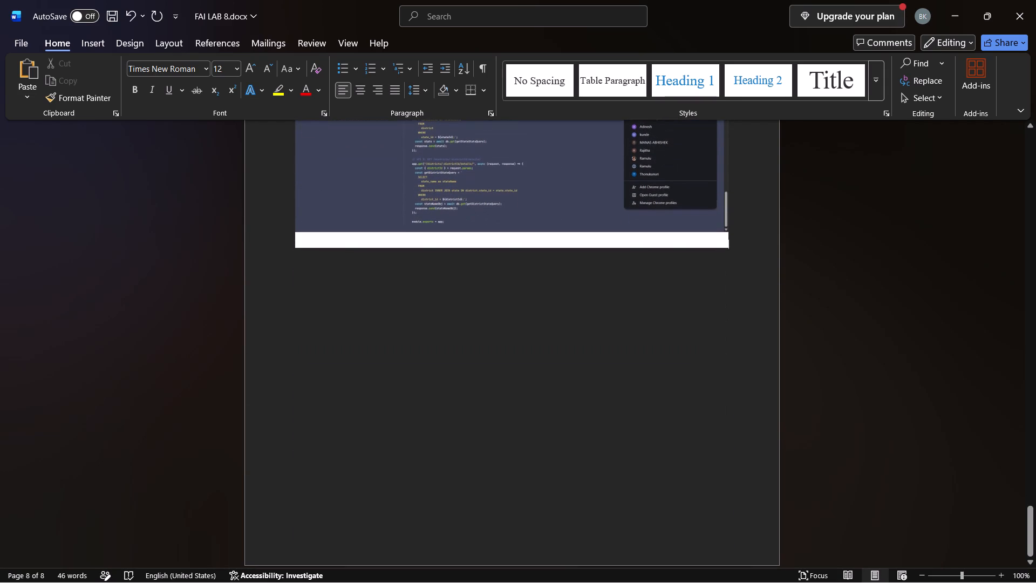
pyautogui.click(363, 436)
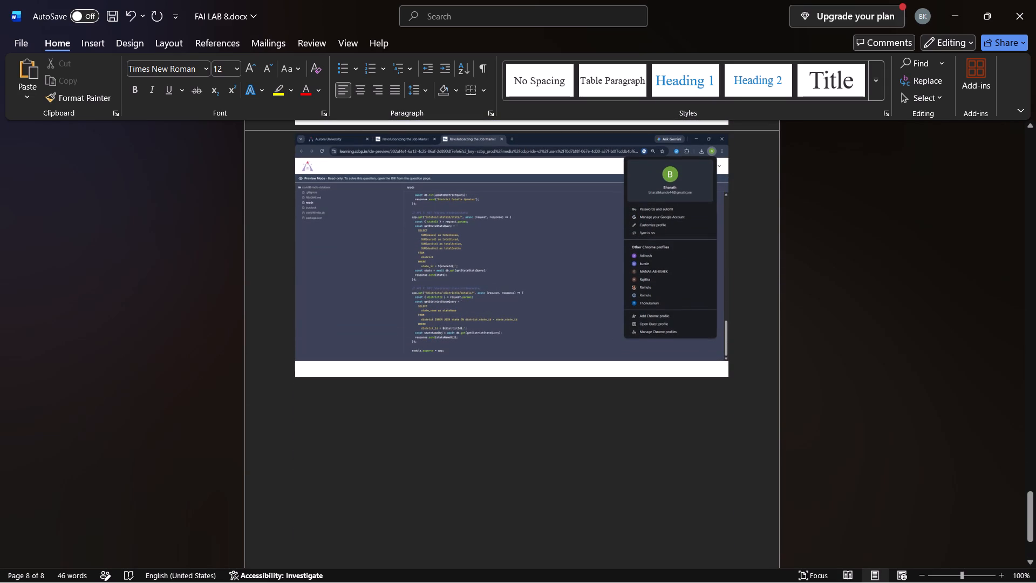
pyautogui.doubleClick(363, 436)
pyautogui.press('BackSpace')
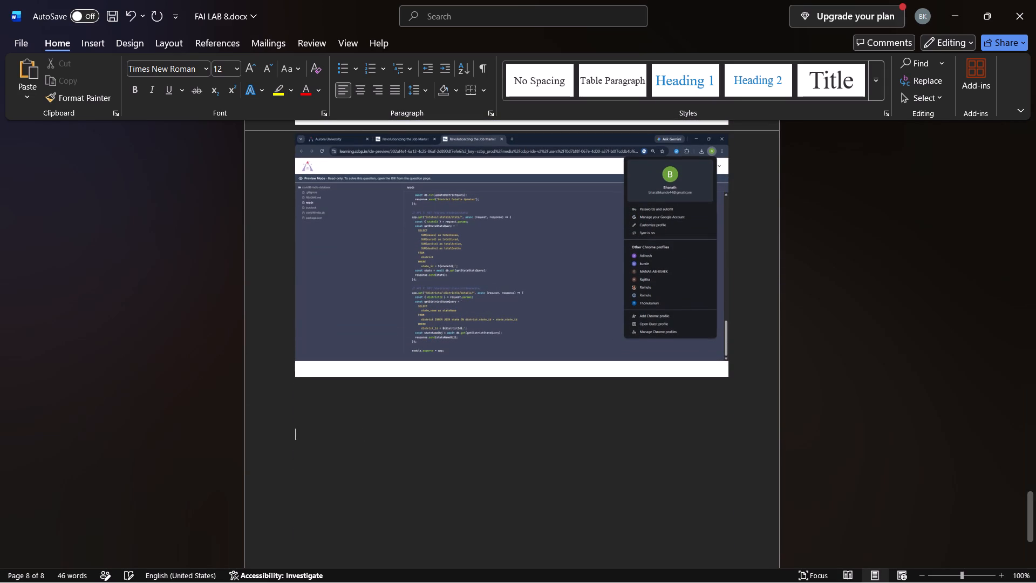
pyautogui.press('BackSpace')
pyautogui.press('BackSpace')
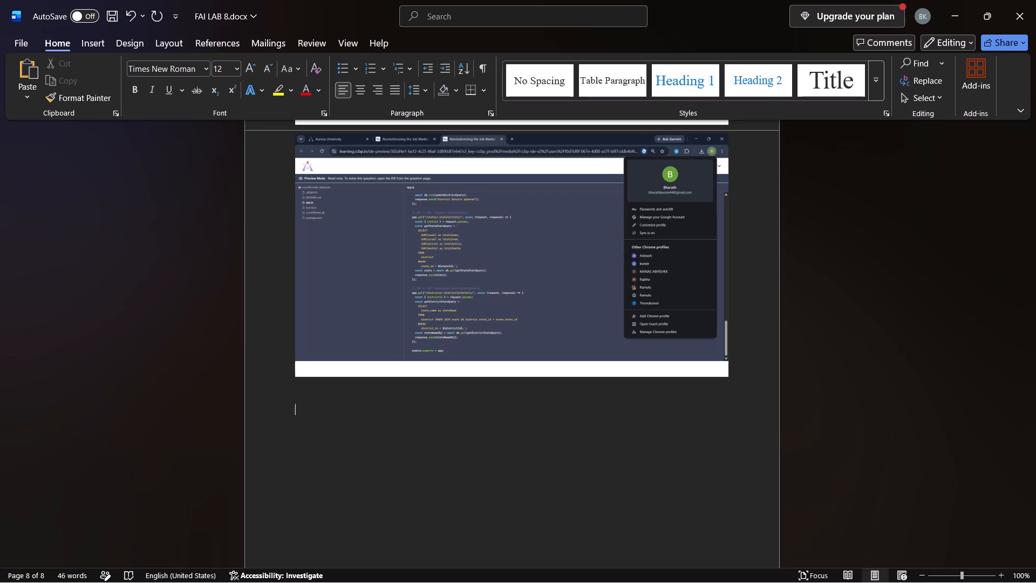
pyautogui.press('4')
pyautogui.hotkey('shift', ')')
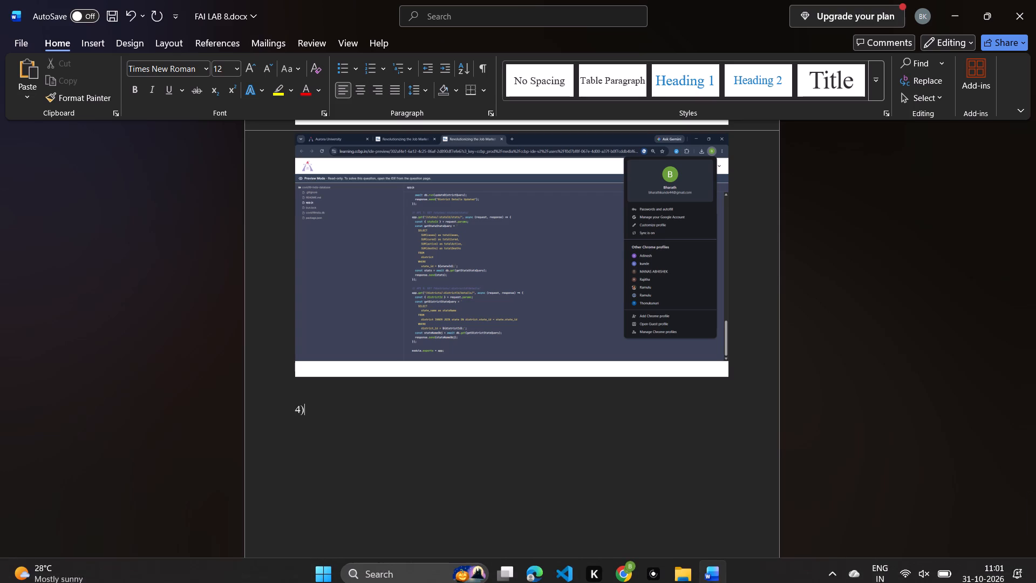
# Switch to Chrome and open the Player Match Scores question from the coding practice list.
pyautogui.click(632, 575)
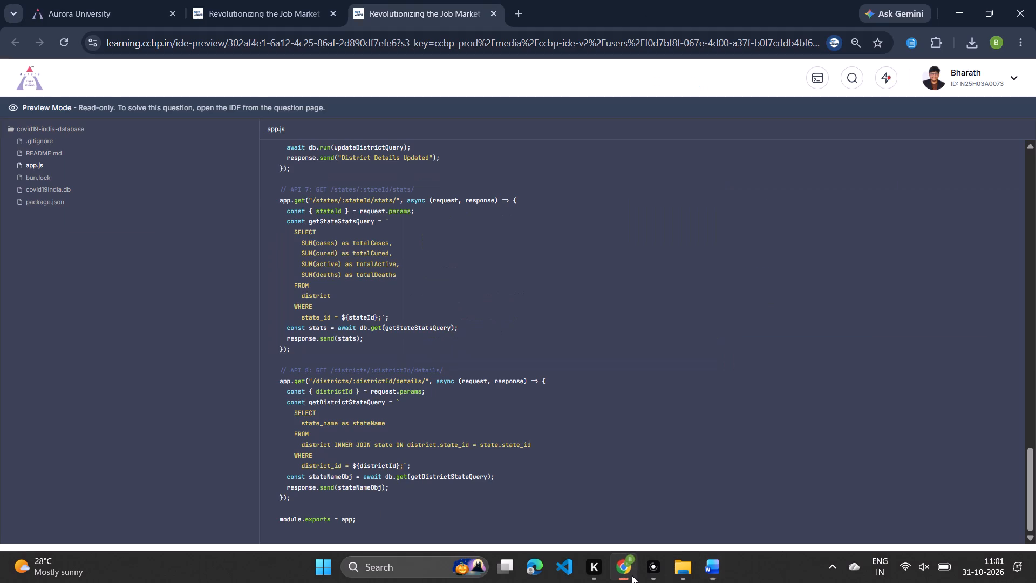
pyautogui.click(255, 0)
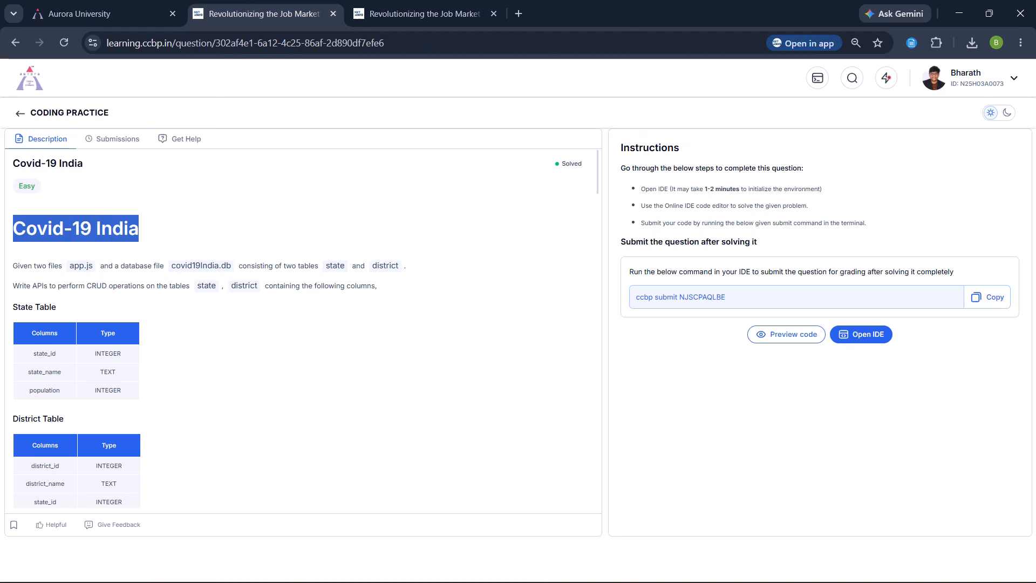
pyautogui.click(19, 110)
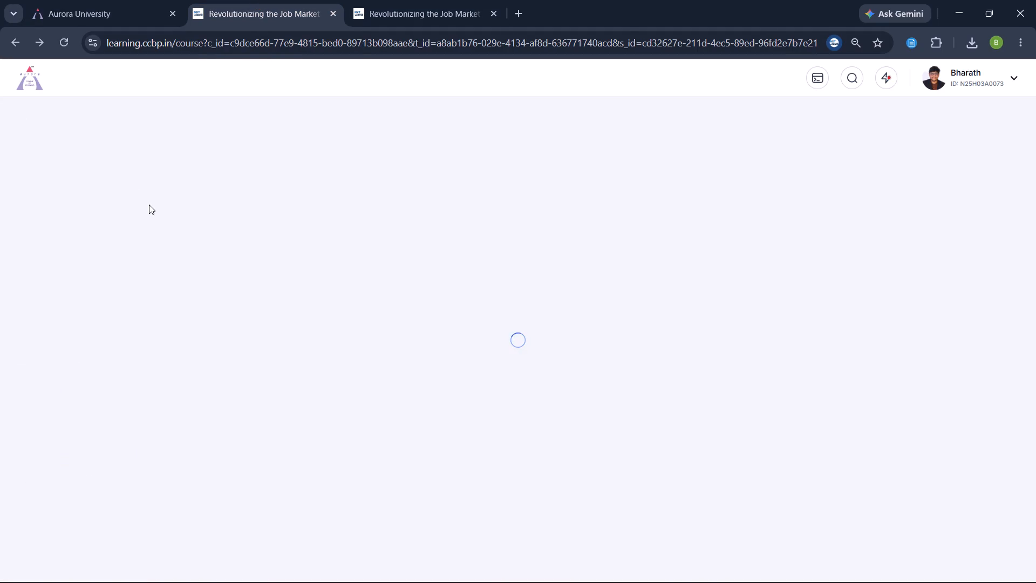
pyautogui.click(270, 243)
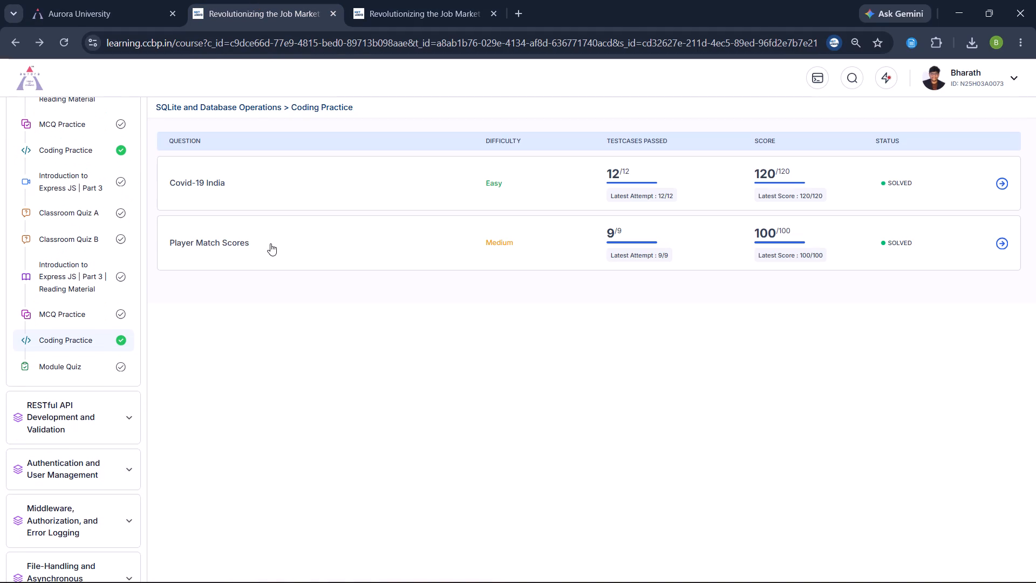
# Copy the question title "Player Match Scores" and paste it after "4)" in the Word report.
pyautogui.moveTo(196, 225); pyautogui.dragTo(11, 221)
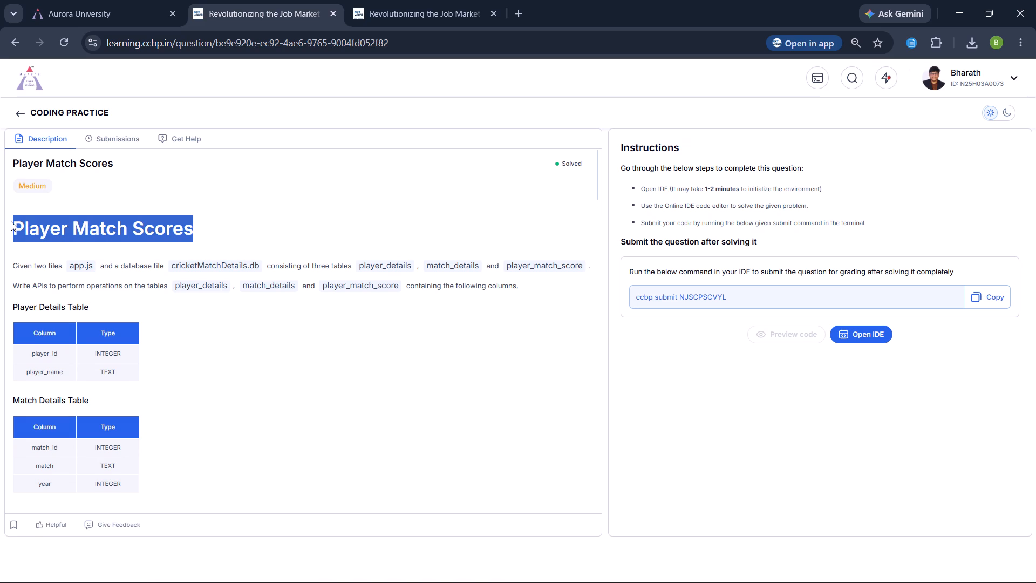
pyautogui.hotkey('ctrl', 'c')
pyautogui.hotkey('alt', 'Tab')
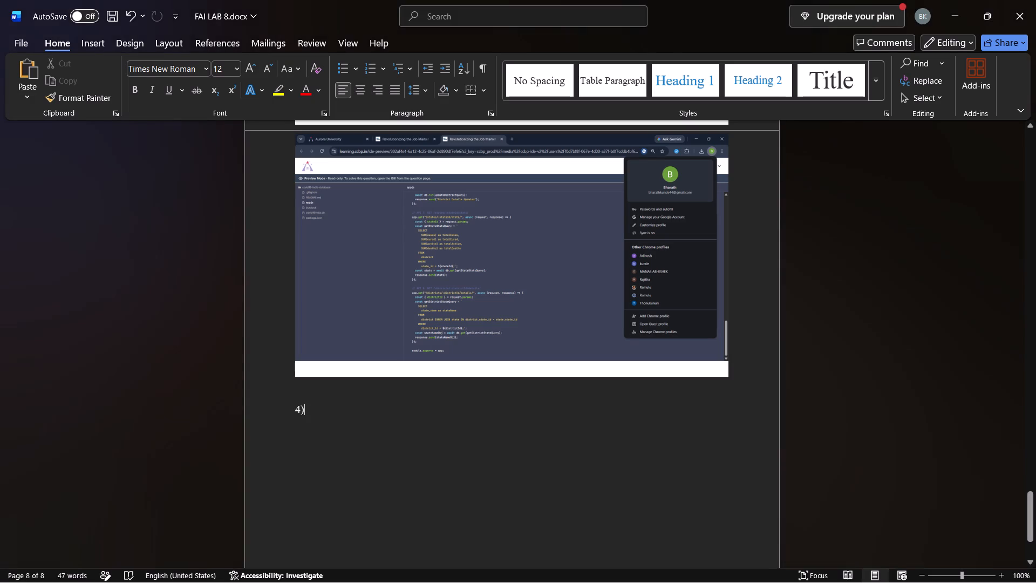
pyautogui.hotkey('ctrl', 'v')
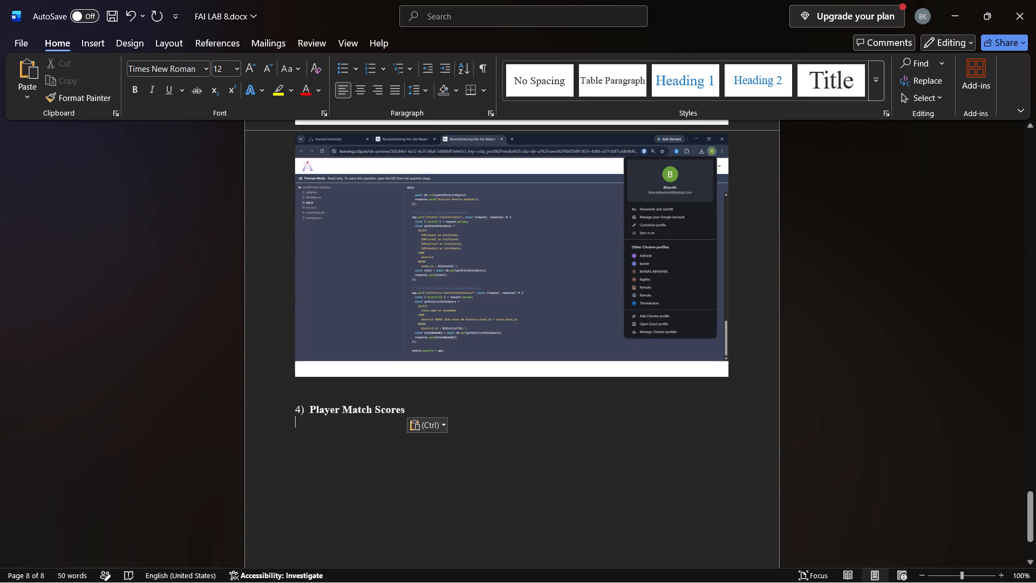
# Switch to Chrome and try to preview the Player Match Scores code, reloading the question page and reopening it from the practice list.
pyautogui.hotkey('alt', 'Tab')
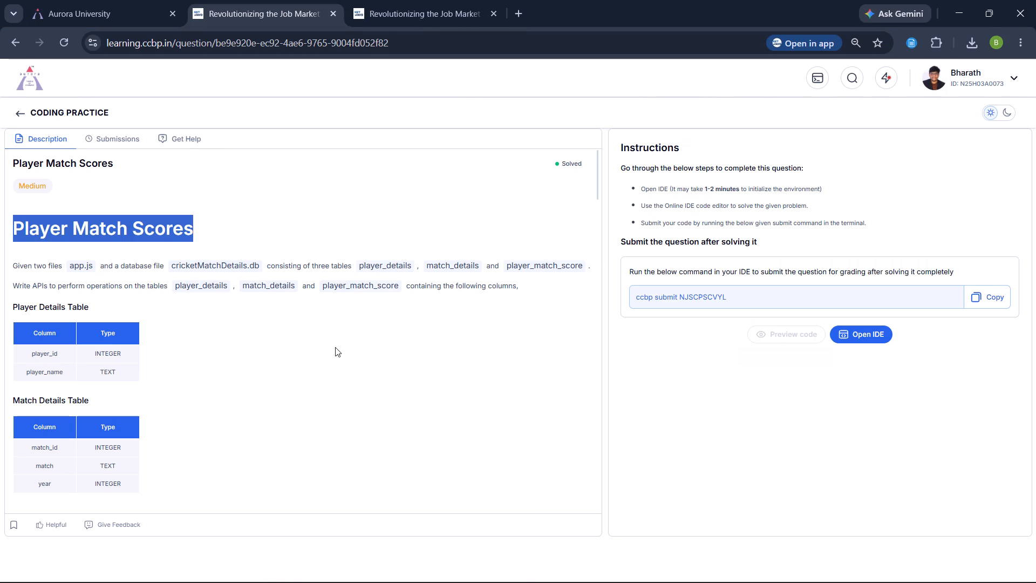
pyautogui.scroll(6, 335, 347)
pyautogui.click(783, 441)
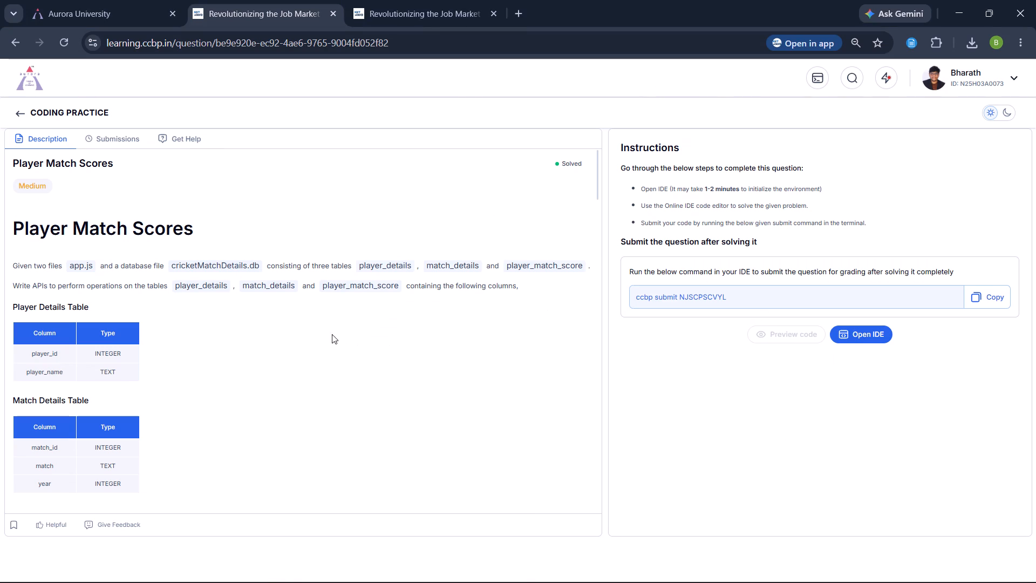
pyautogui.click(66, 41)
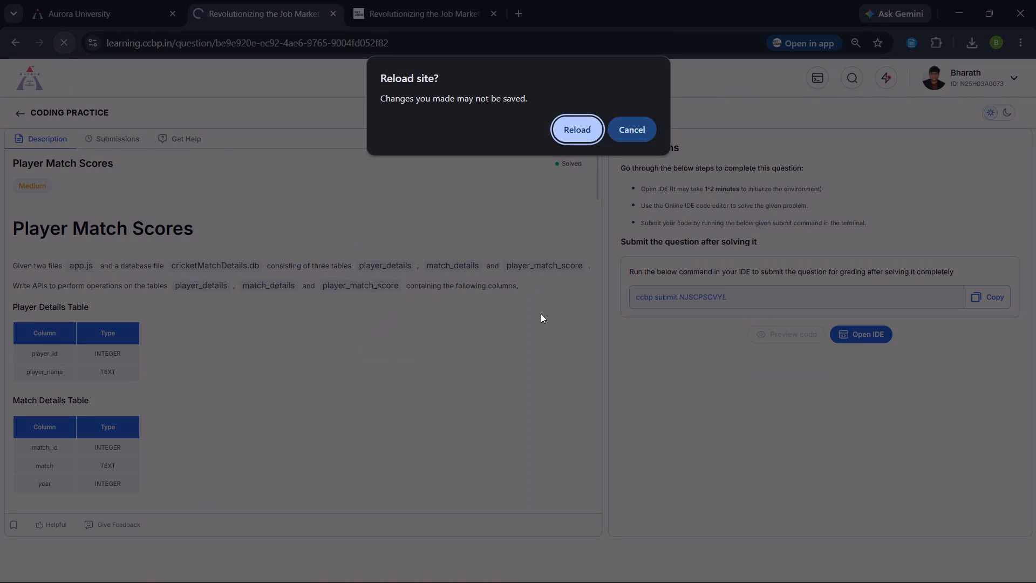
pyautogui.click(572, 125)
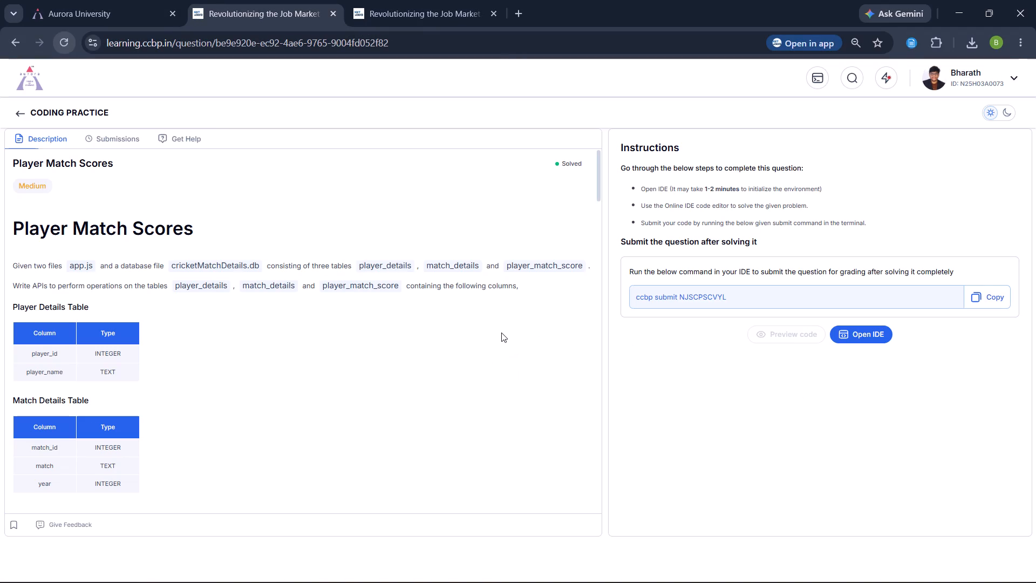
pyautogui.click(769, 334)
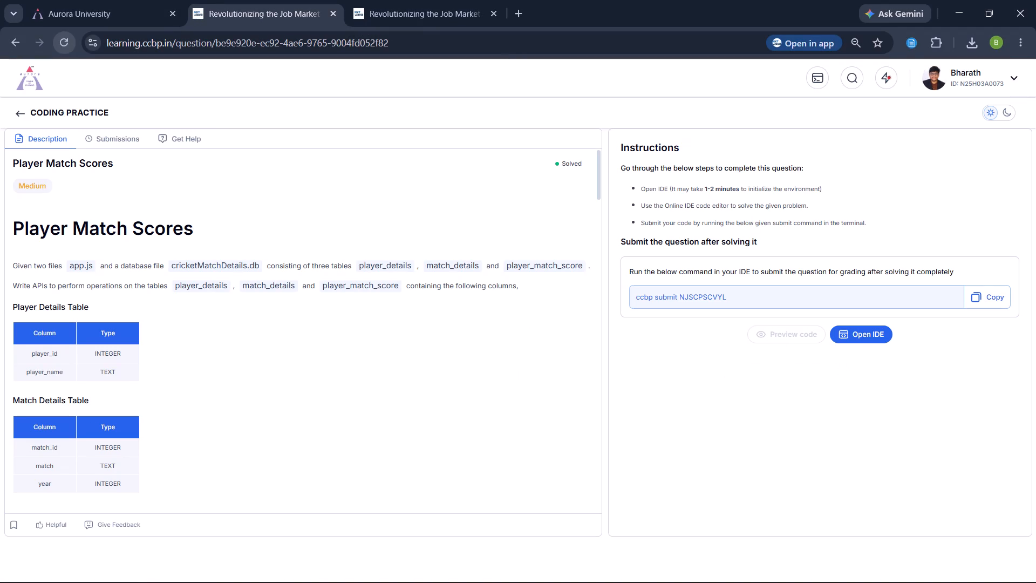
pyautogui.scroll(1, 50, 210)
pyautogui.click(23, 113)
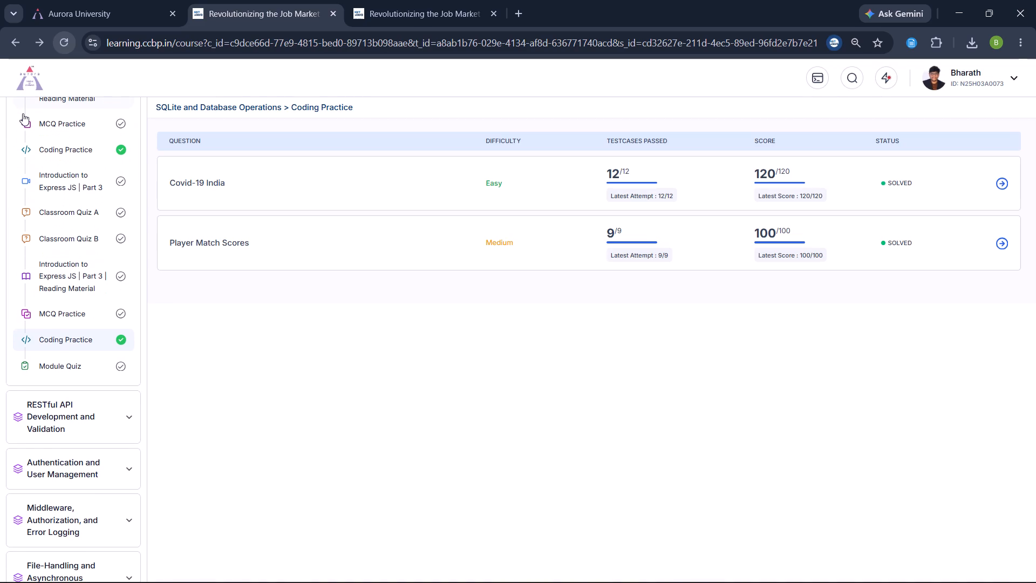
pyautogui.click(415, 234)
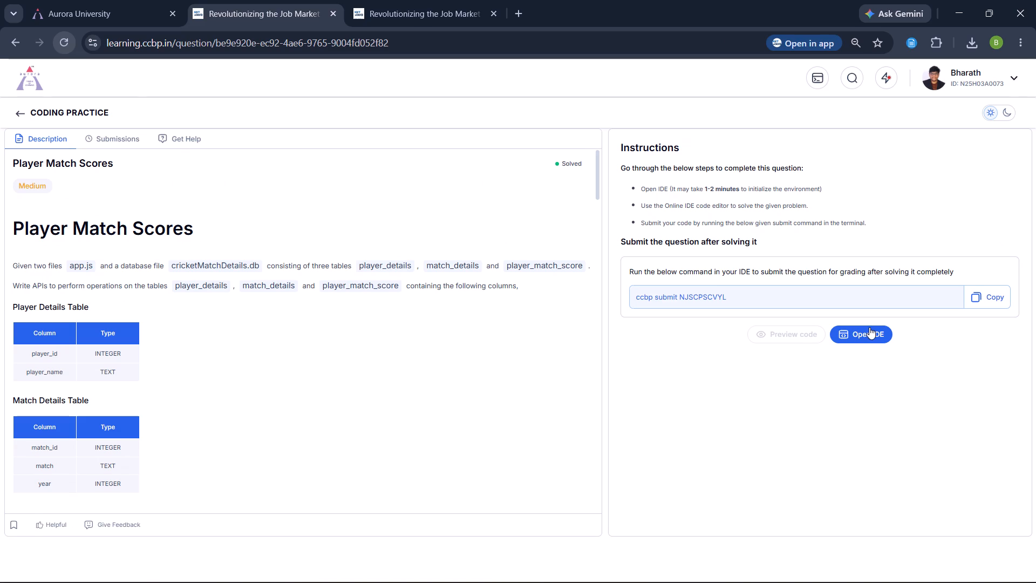
# Open the Player Match Scores question in the online IDE.
pyautogui.click(869, 327)
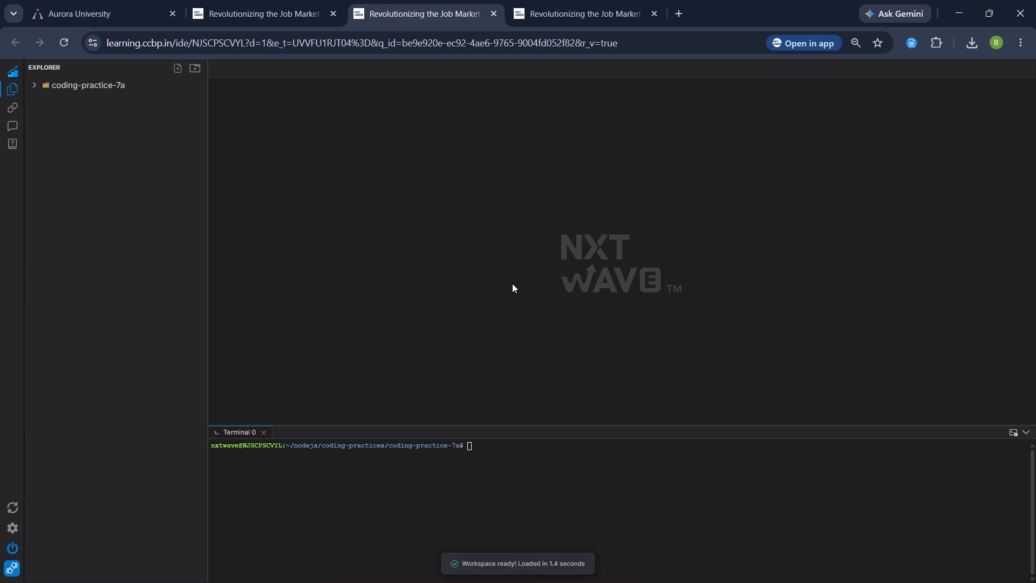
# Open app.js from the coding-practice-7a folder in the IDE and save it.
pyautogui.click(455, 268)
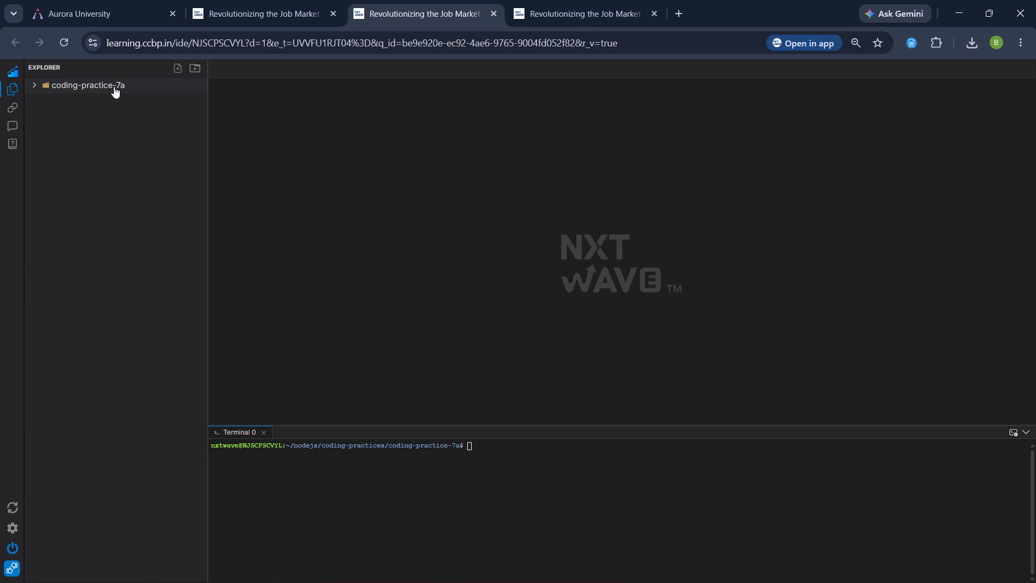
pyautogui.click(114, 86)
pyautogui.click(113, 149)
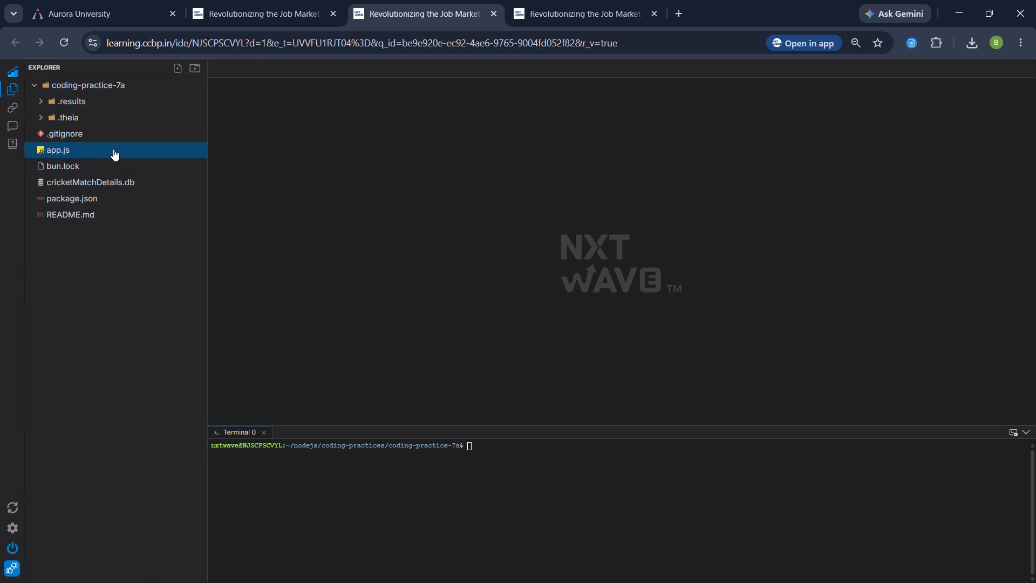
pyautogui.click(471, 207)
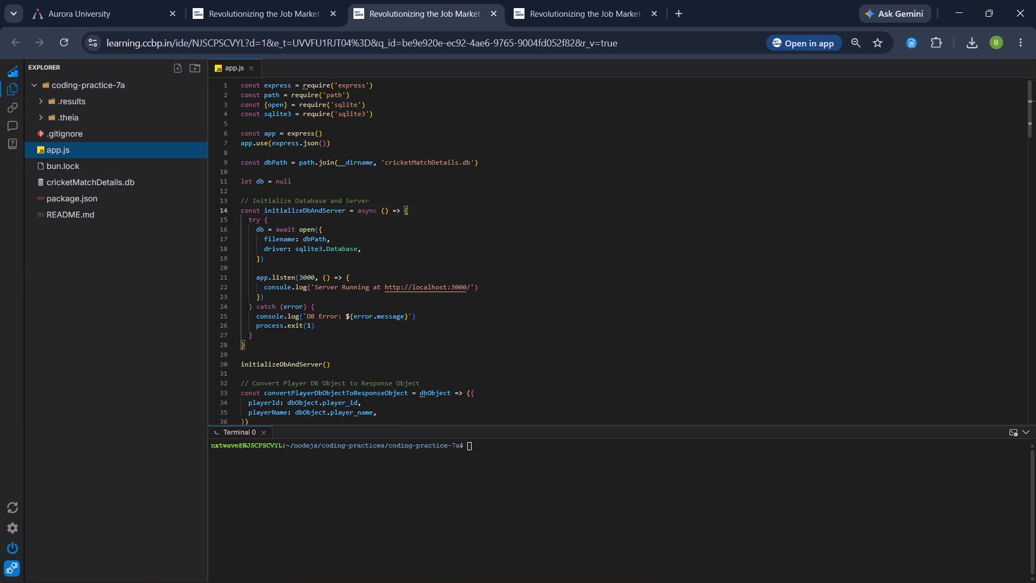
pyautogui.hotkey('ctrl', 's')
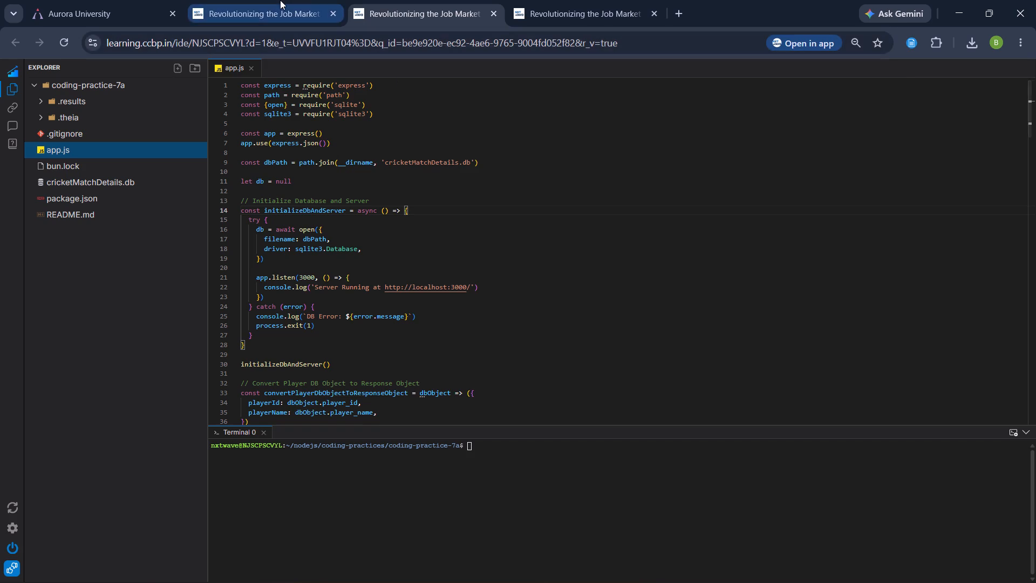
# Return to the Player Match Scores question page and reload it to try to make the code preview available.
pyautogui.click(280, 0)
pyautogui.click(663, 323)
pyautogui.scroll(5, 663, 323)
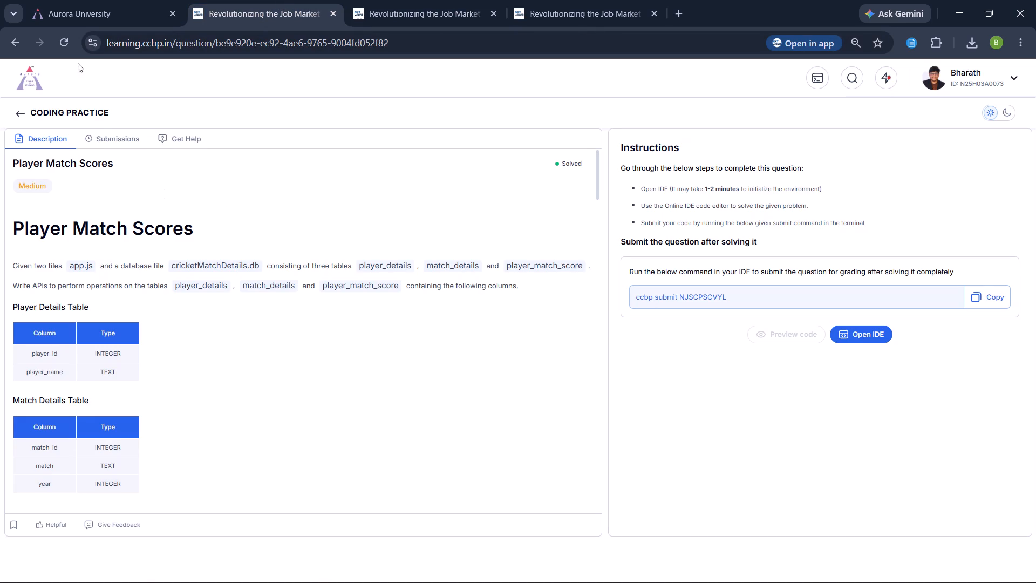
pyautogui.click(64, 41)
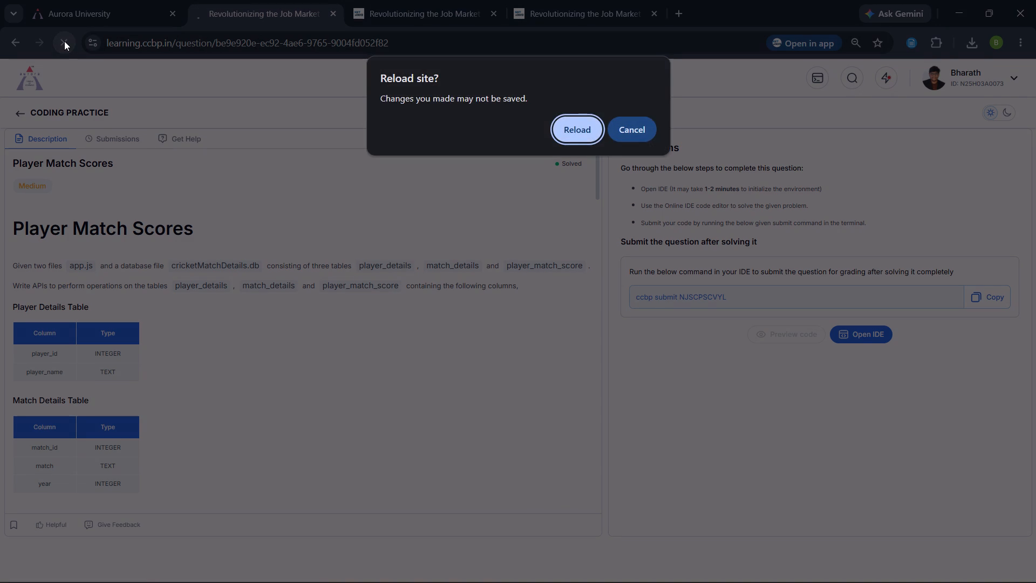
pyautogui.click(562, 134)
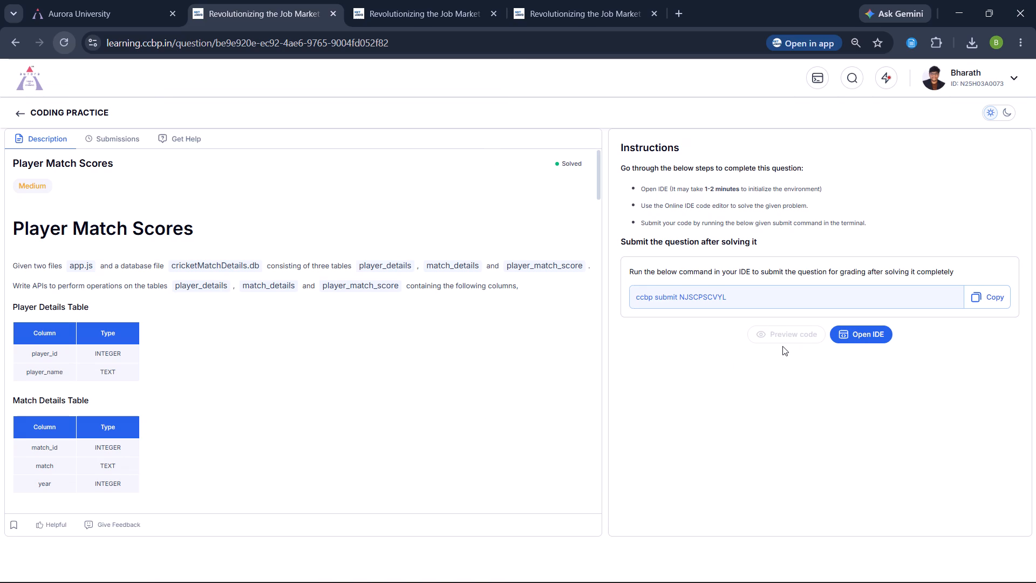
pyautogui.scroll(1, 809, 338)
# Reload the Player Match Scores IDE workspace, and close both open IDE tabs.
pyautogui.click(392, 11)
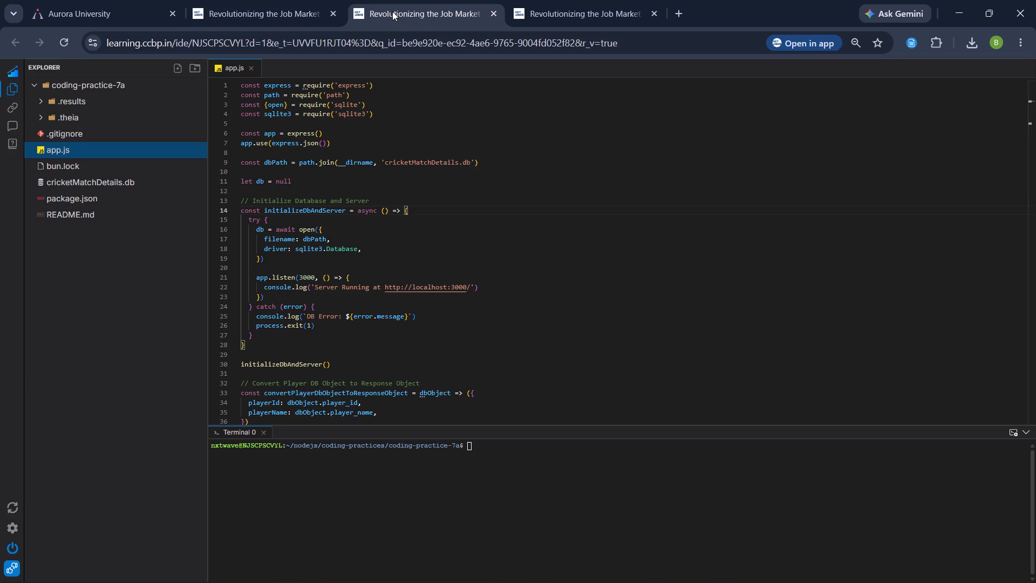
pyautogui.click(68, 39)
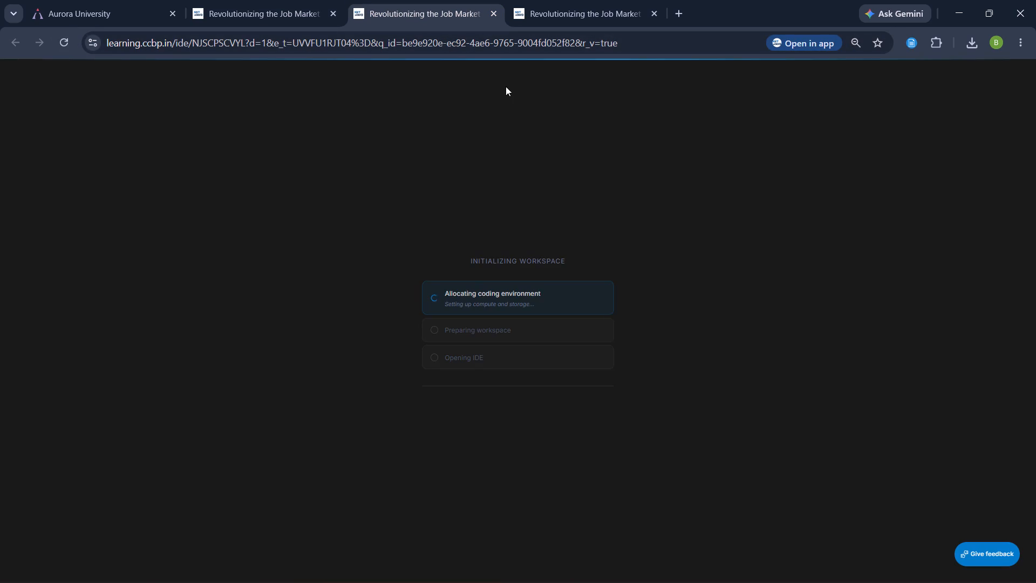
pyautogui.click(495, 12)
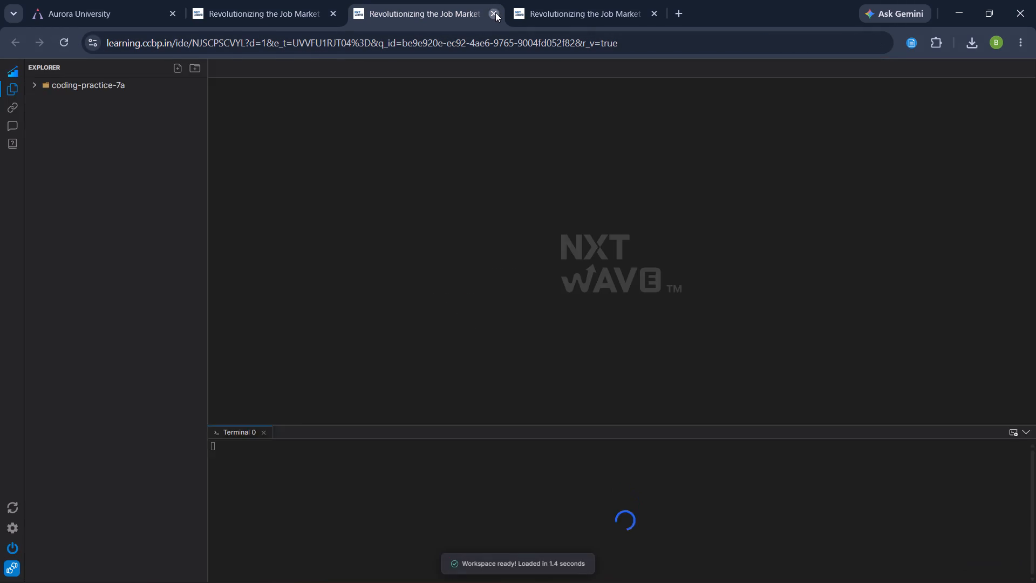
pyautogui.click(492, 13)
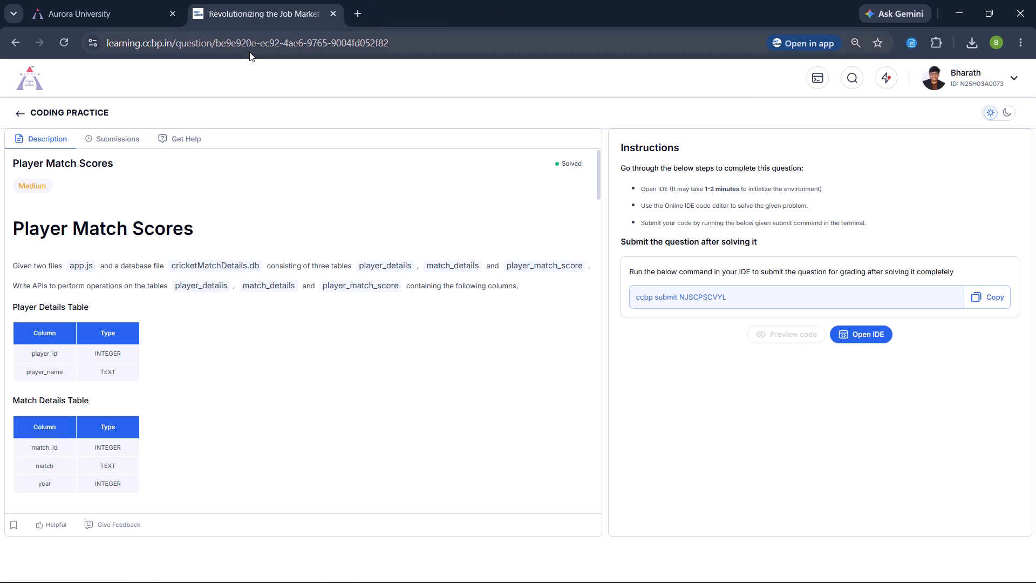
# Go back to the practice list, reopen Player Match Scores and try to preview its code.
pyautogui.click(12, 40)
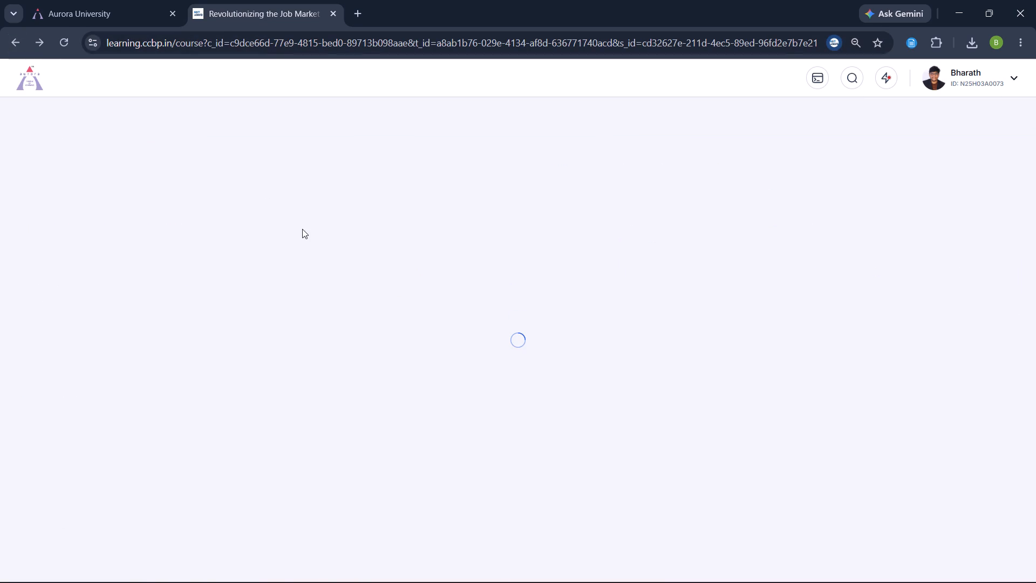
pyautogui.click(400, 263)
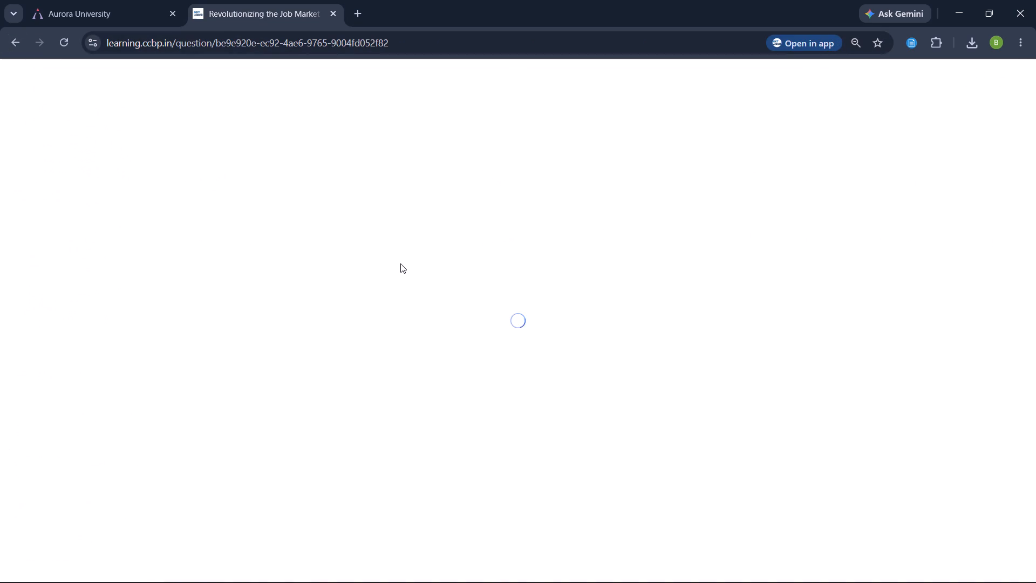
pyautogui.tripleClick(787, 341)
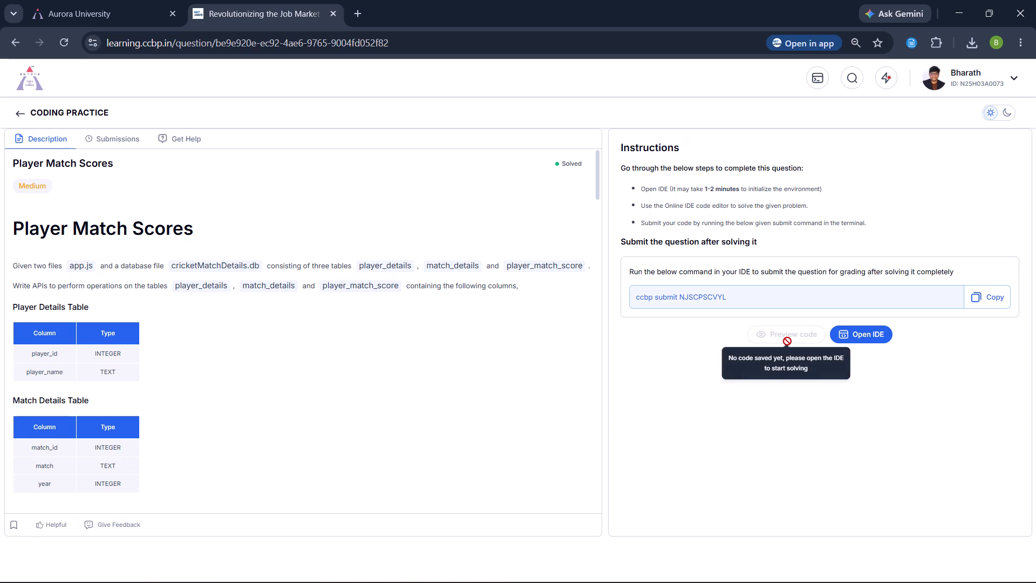
# Open Player Match Scores in the online IDE and open app.js from the coding-practice-7a folder.
pyautogui.click(867, 338)
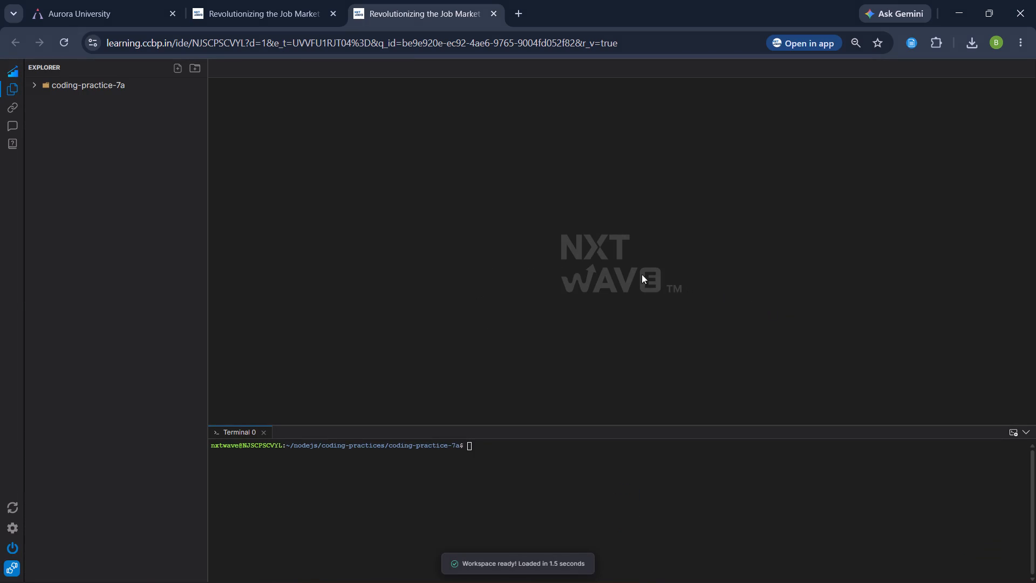
pyautogui.scroll(1, 604, 270)
pyautogui.click(111, 88)
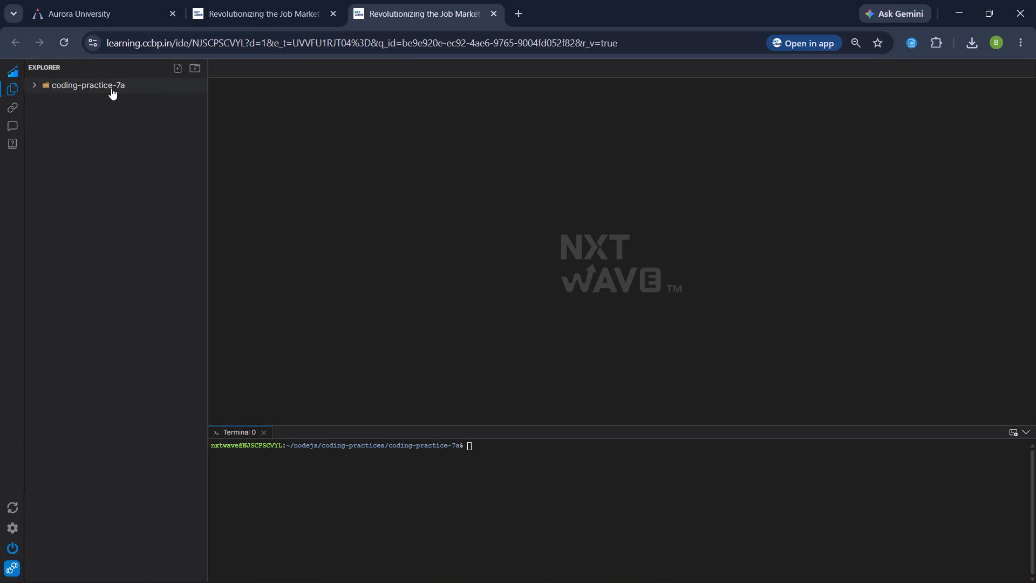
pyautogui.click(97, 146)
# Screenshot the start of app.js with the Chrome profile details open, and paste it under the Player Match Scores heading in Word.
pyautogui.scroll(1, 299, 178)
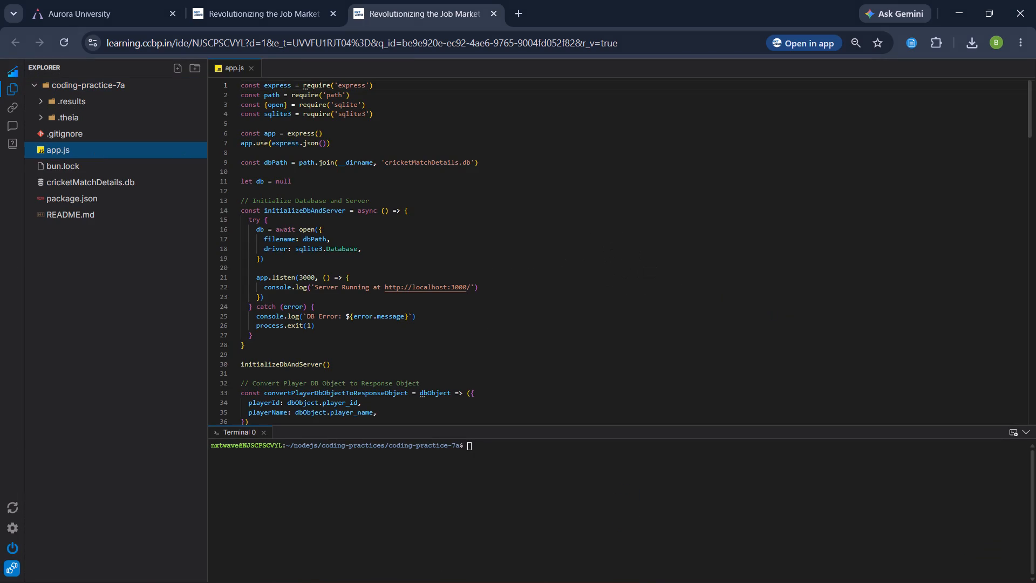
pyautogui.scroll(3, 299, 178)
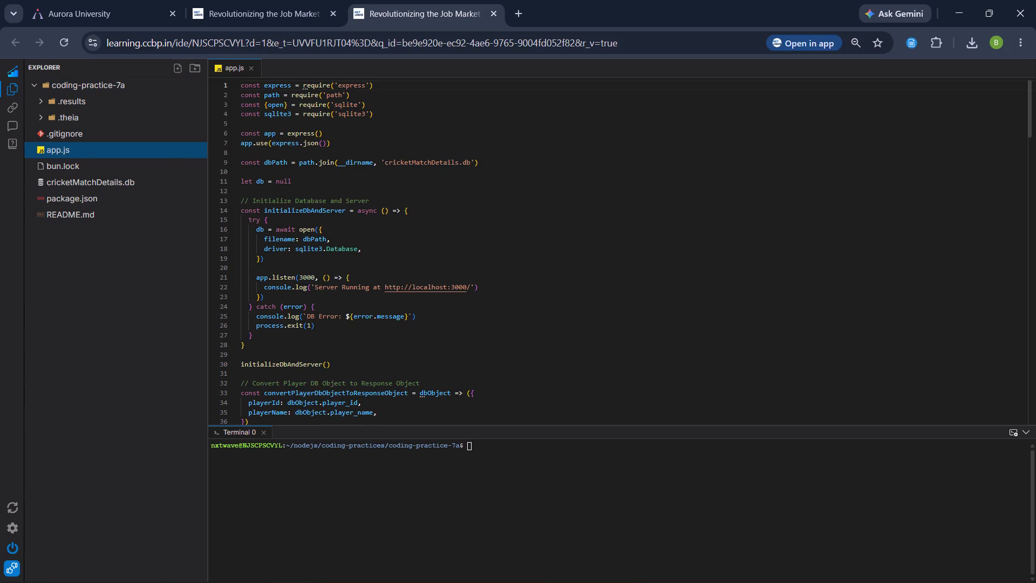
pyautogui.click(999, 46)
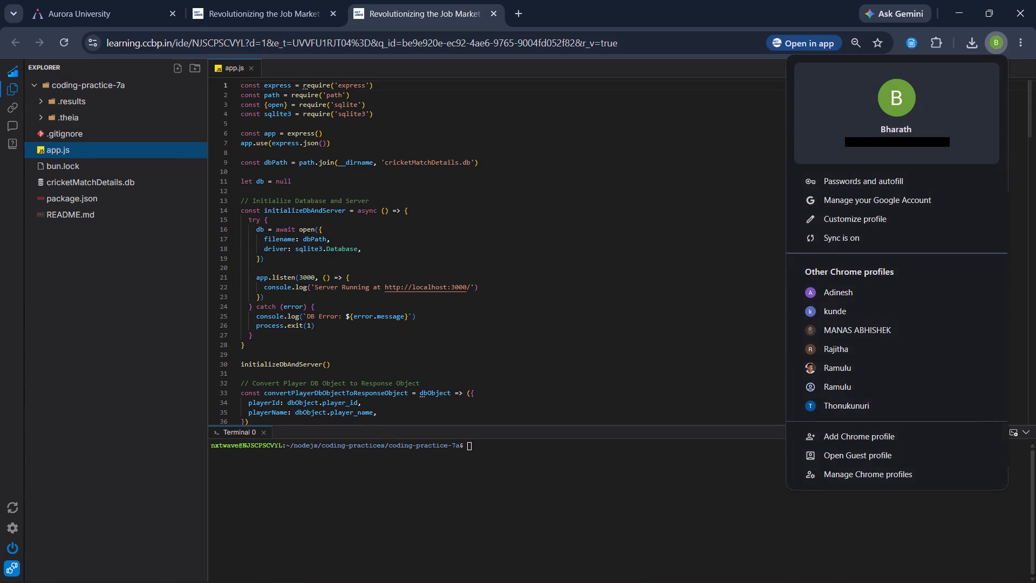
pyautogui.press('super+Print')
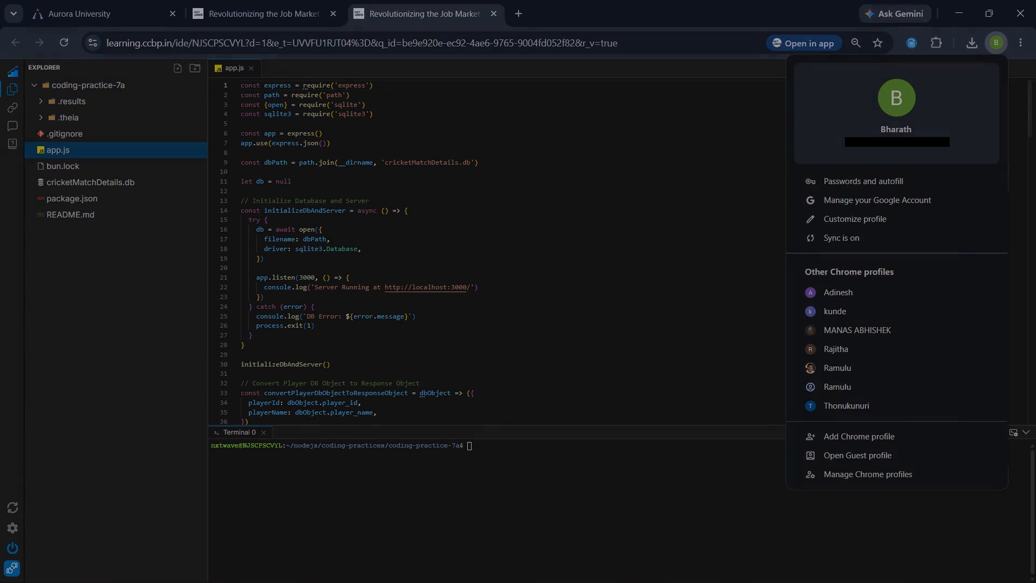
pyautogui.hotkey('alt', 'Tab')
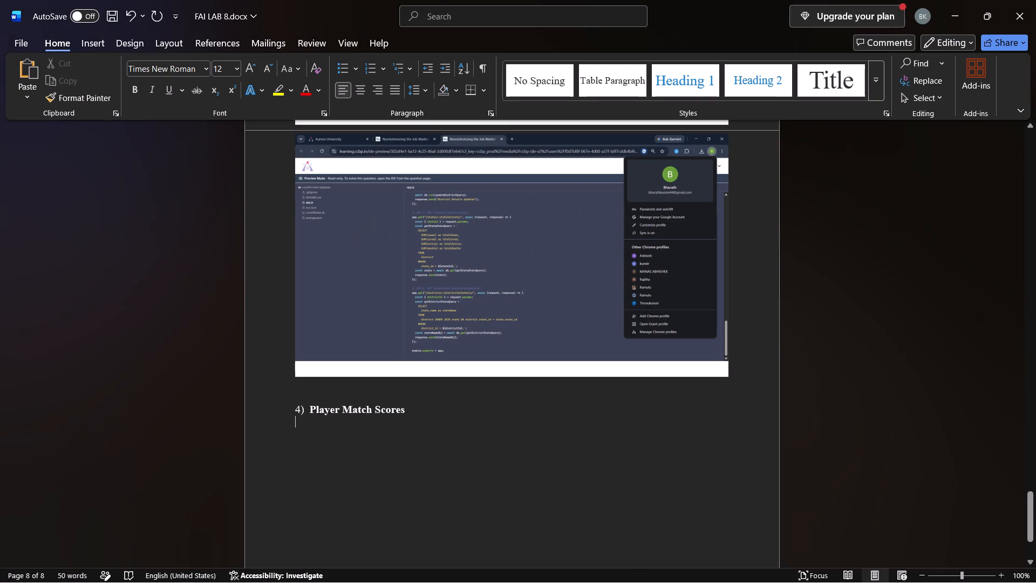
pyautogui.hotkey('ctrl', 'v')
# Switch to Chrome, screenshot app.js from line 38 with the profile details open, and paste it below the first screenshot in Word.
pyautogui.hotkey('alt', 'Tab')
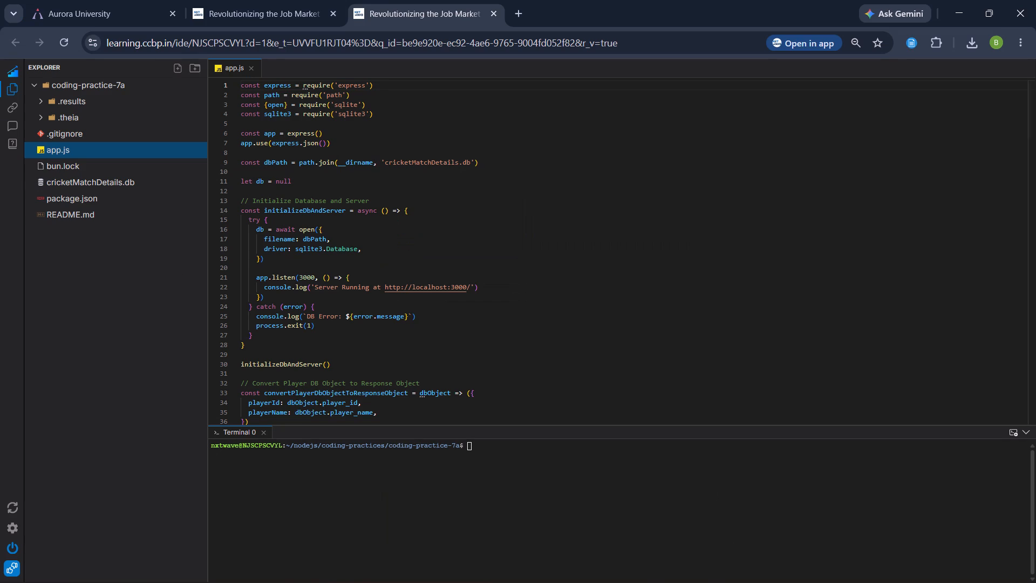
pyautogui.scroll(-2, 453, 267)
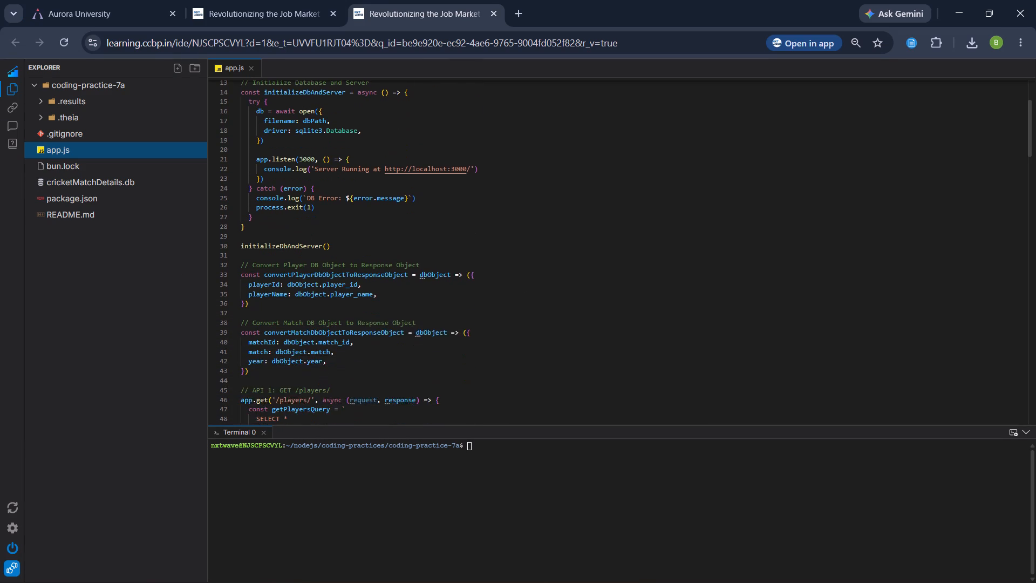
pyautogui.scroll(-4, 453, 267)
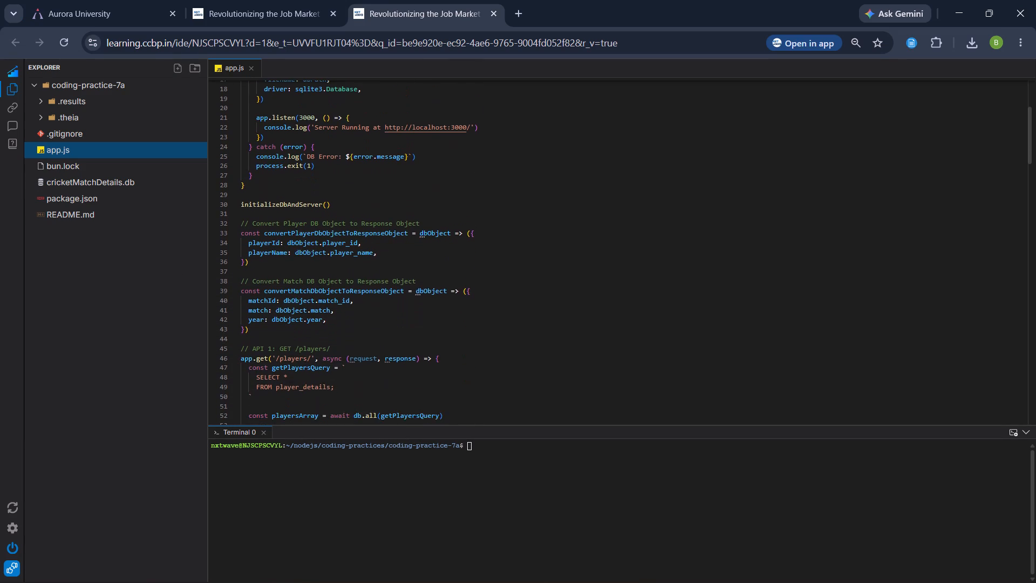
pyautogui.scroll(-1, 453, 267)
pyautogui.scroll(6, 453, 267)
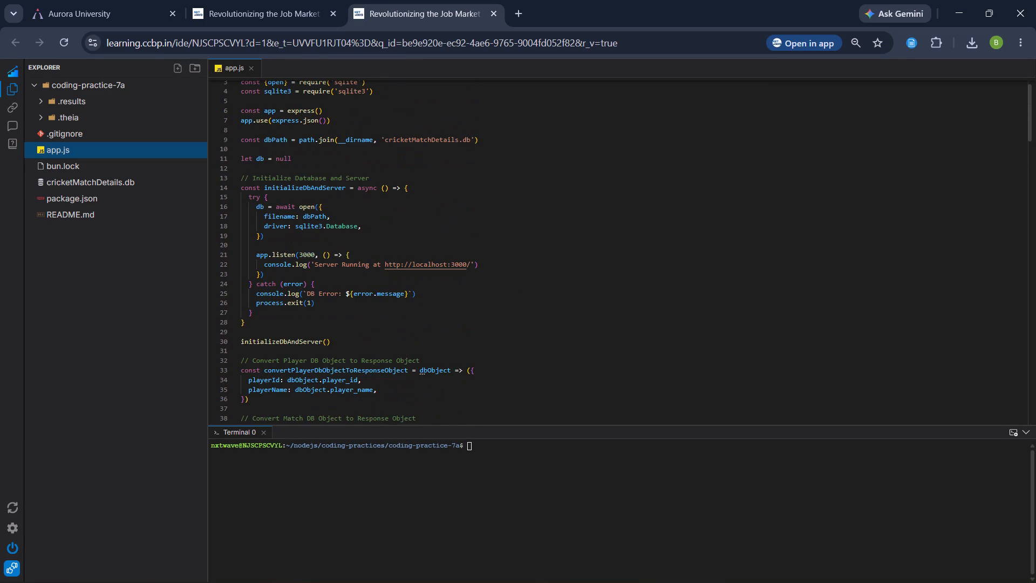
pyautogui.scroll(2, 453, 267)
pyautogui.scroll(-2, 453, 267)
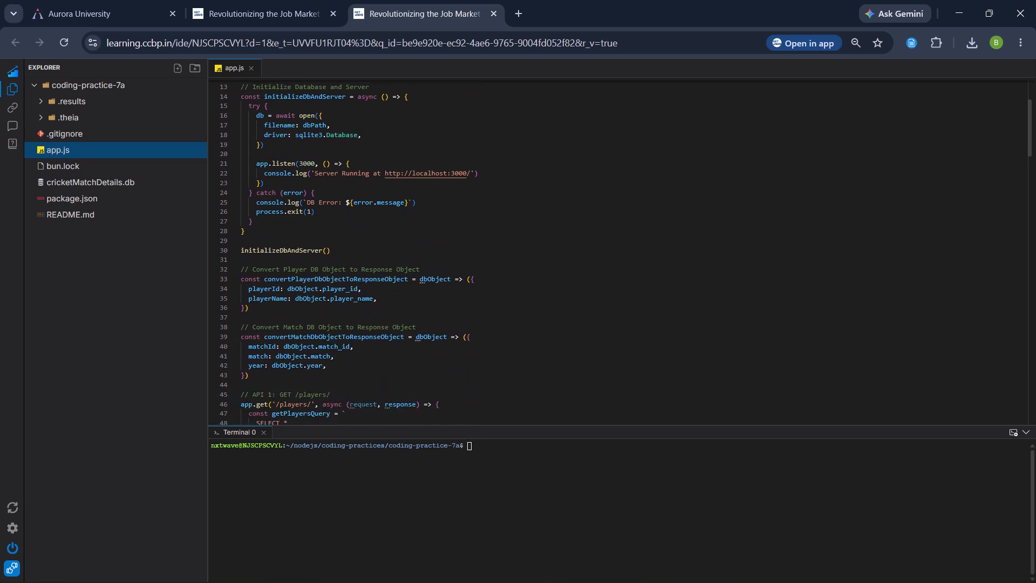
pyautogui.scroll(-3, 453, 267)
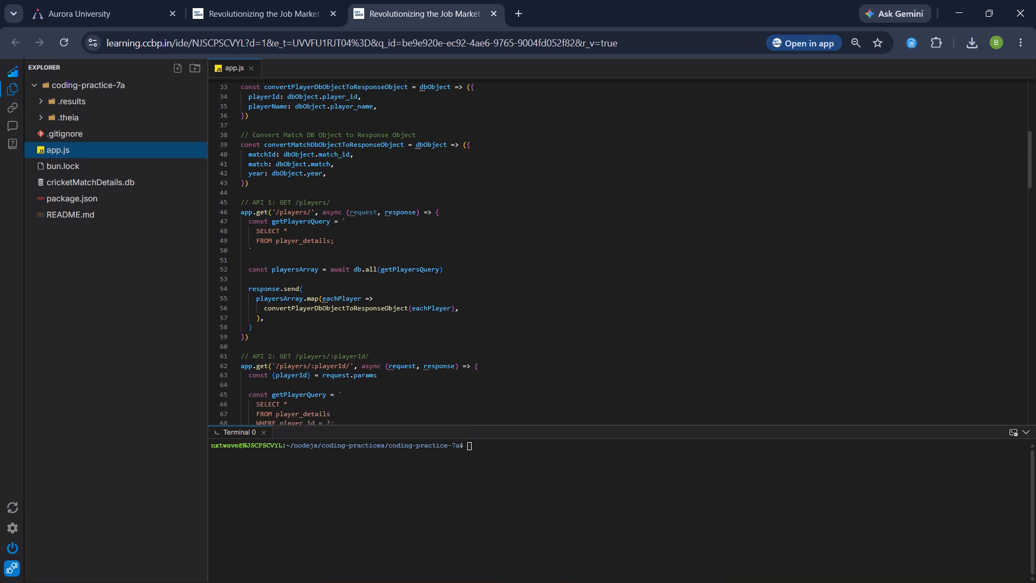
pyautogui.scroll(-3, 453, 267)
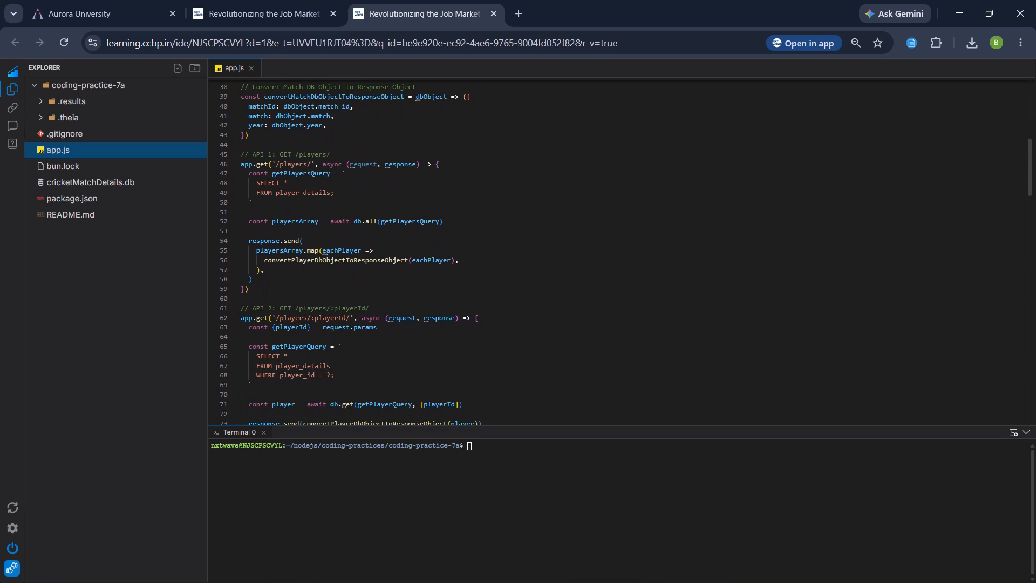
pyautogui.click(996, 43)
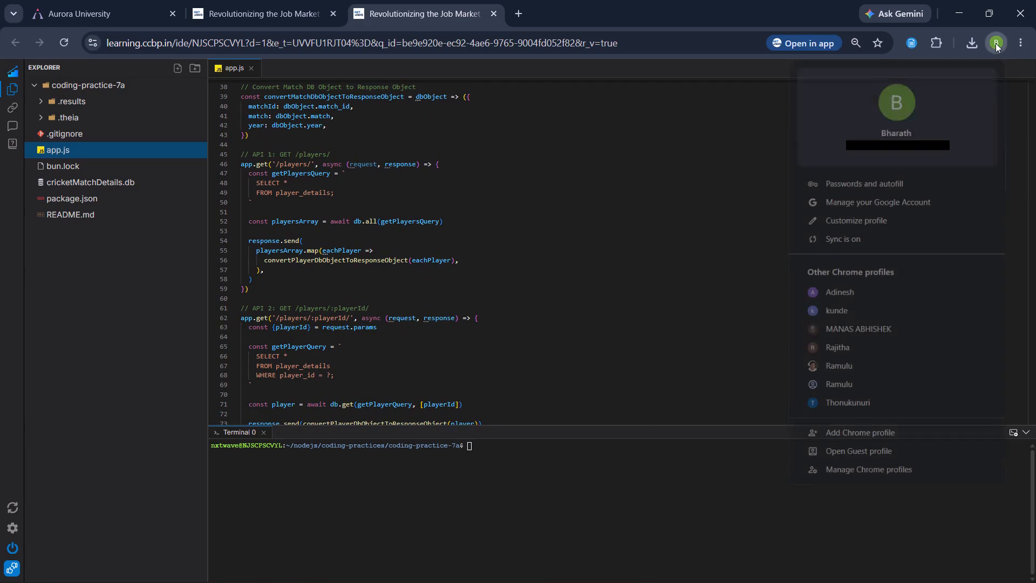
pyautogui.press('super+Print')
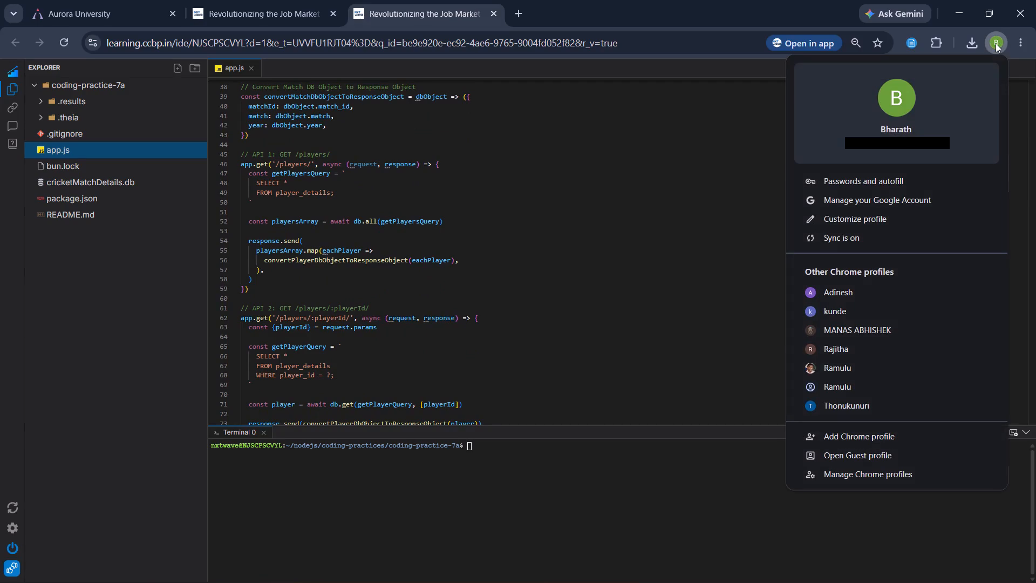
pyautogui.hotkey('alt', 'Tab')
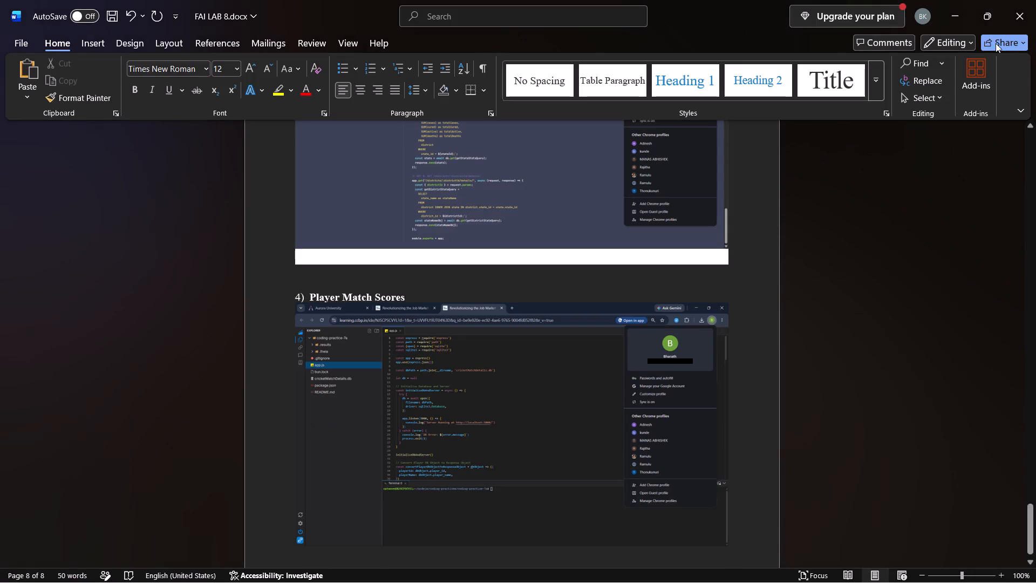
pyautogui.hotkey('ctrl', 'v')
# Switch to Chrome, screenshot app.js from line 74 with the profile details open, and paste it below the previous screenshot in Word.
pyautogui.hotkey('alt', 'Tab')
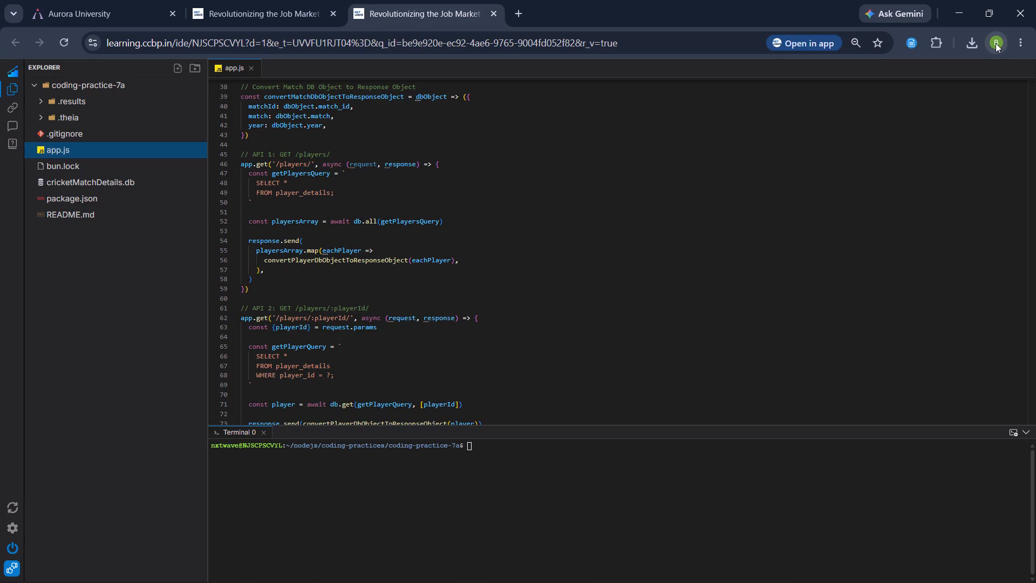
pyautogui.scroll(-2, 535, 221)
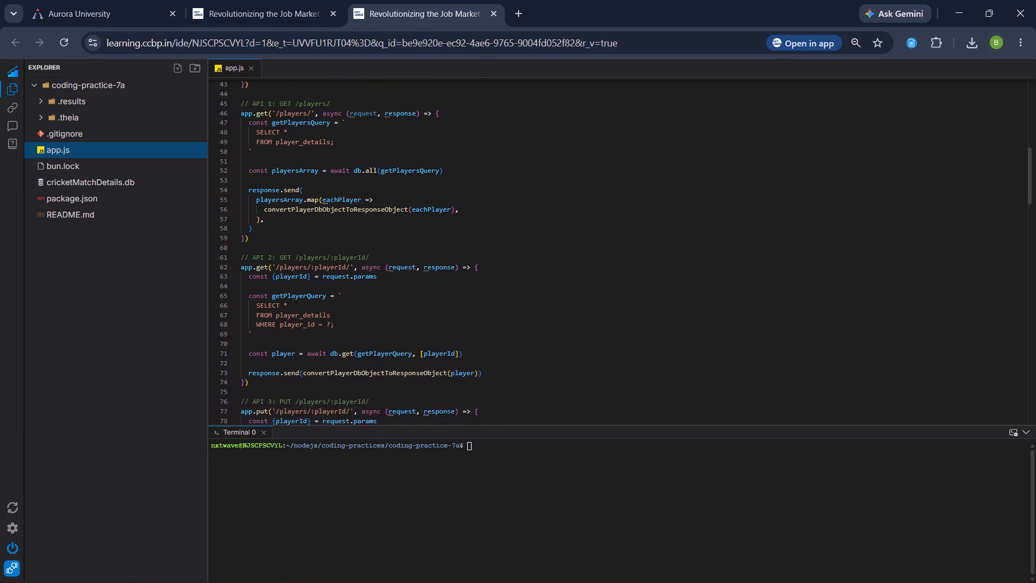
pyautogui.scroll(-4, 535, 221)
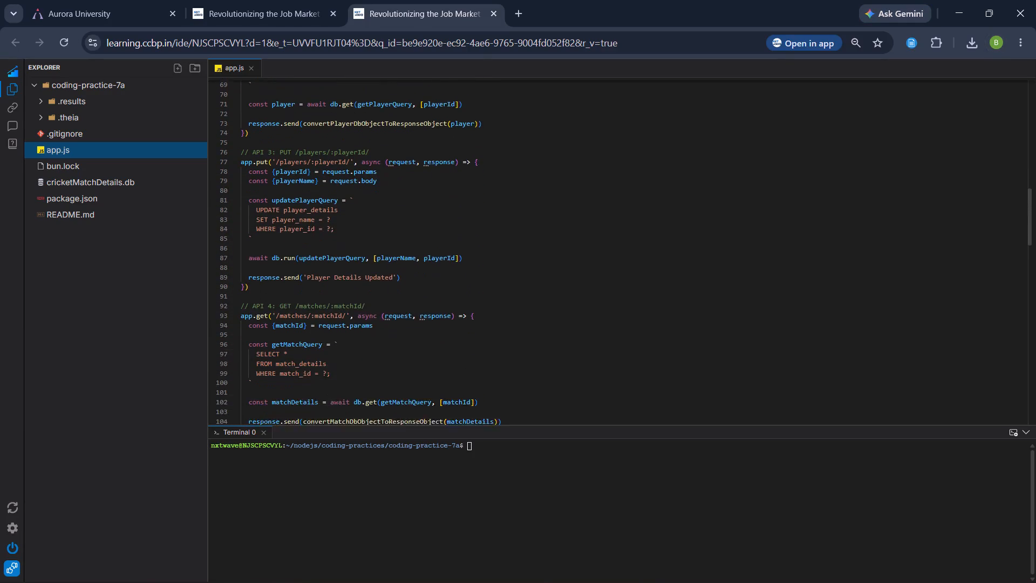
pyautogui.scroll(-4, 535, 221)
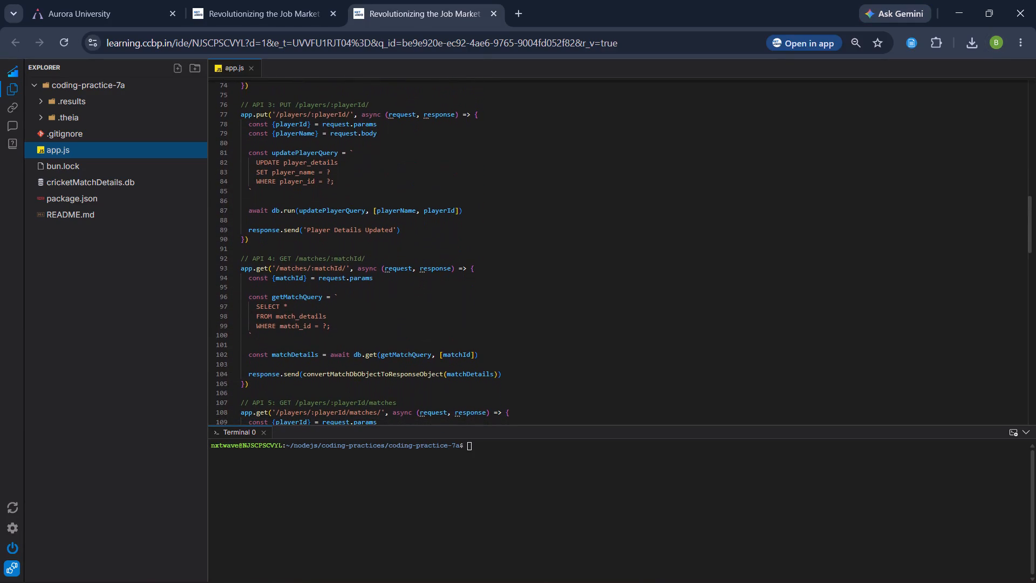
pyautogui.click(988, 42)
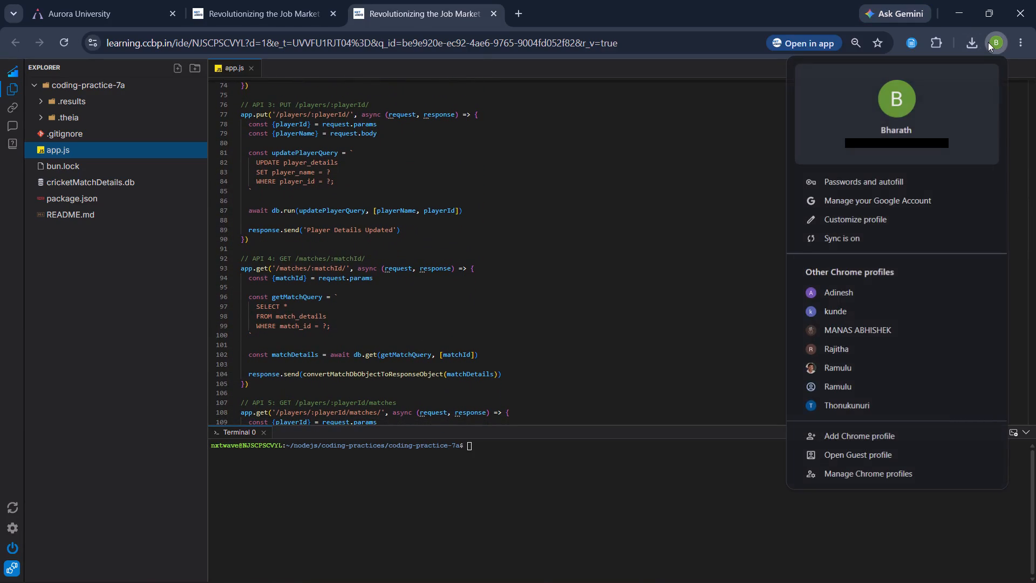
pyautogui.press('super+Print')
pyautogui.hotkey('alt', 'Tab')
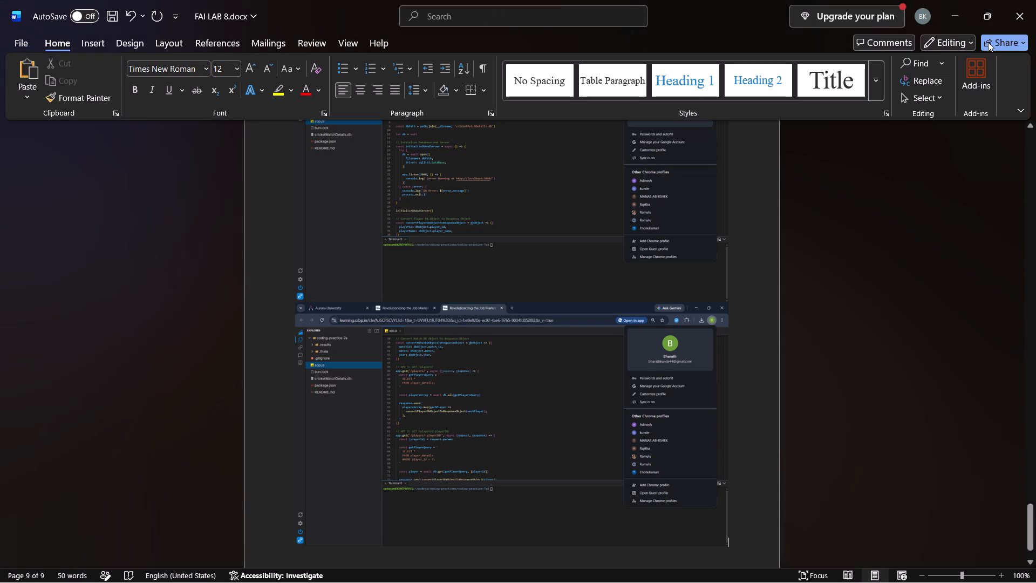
pyautogui.hotkey('ctrl', 'v')
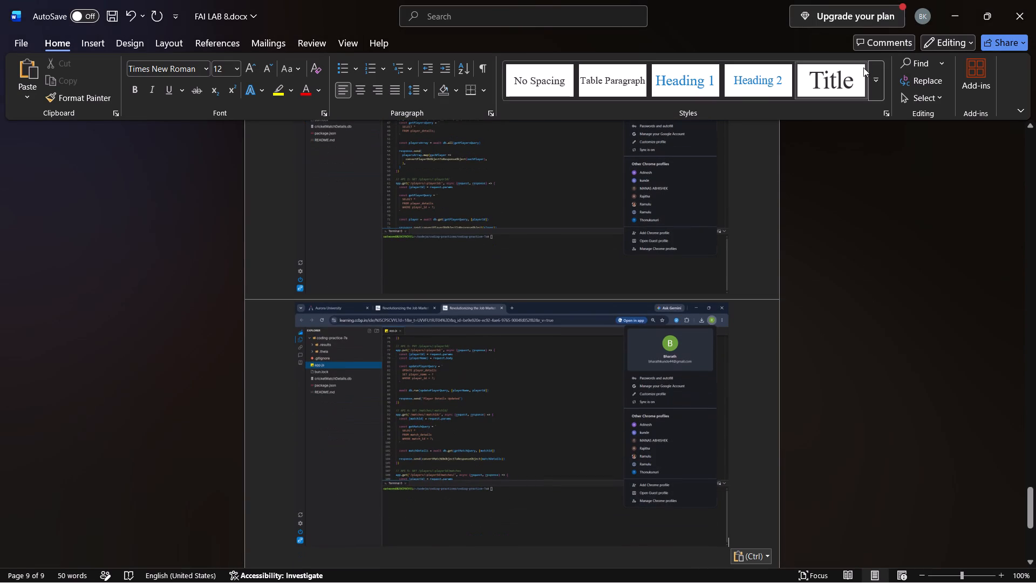
# Switch to Chrome, screenshot app.js from line 109 with the profile details open, and paste it below the previous screenshot in Word.
pyautogui.hotkey('alt', 'Tab')
pyautogui.scroll(-1, 496, 270)
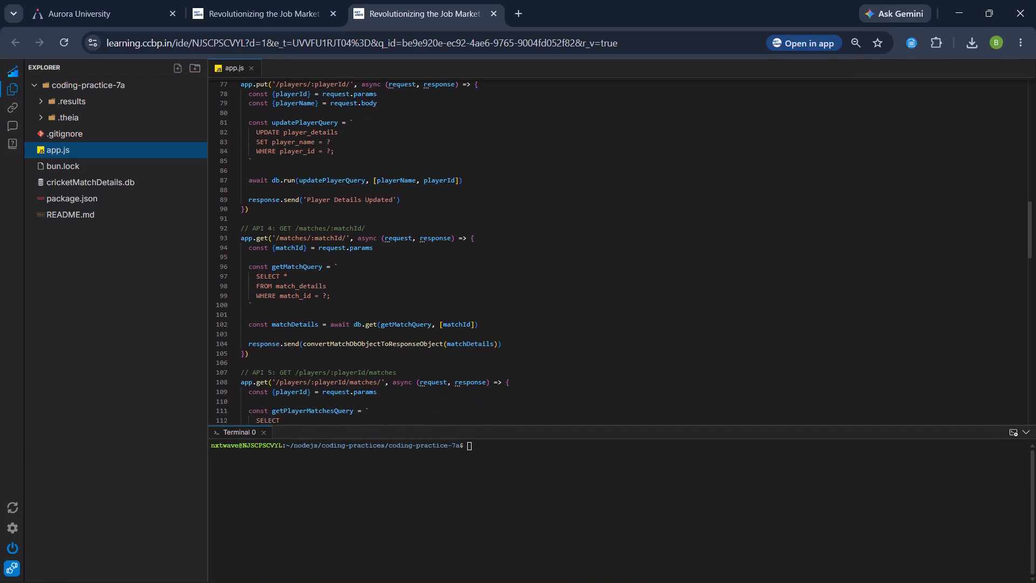
pyautogui.scroll(-3, 496, 270)
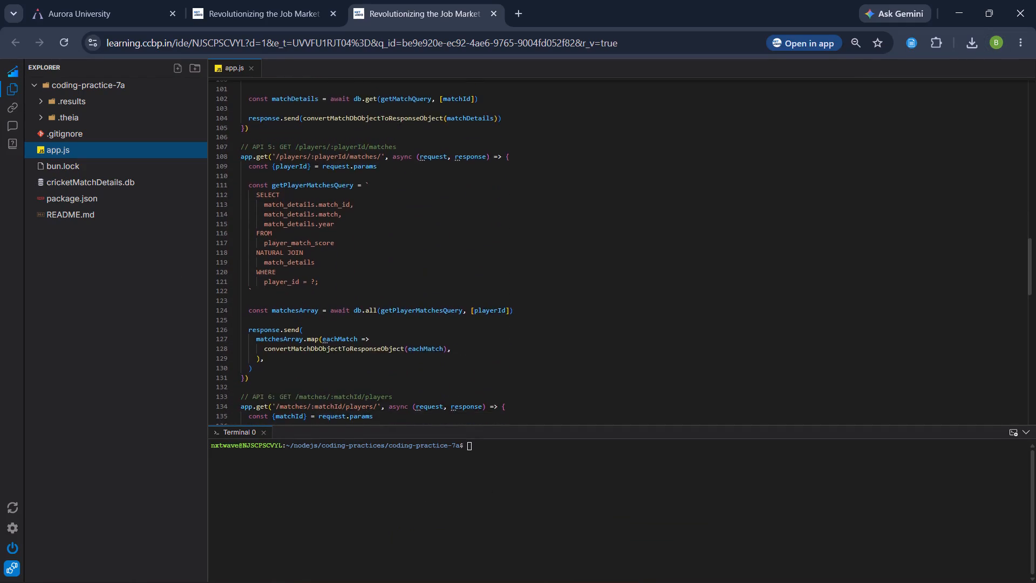
pyautogui.scroll(-2, 496, 270)
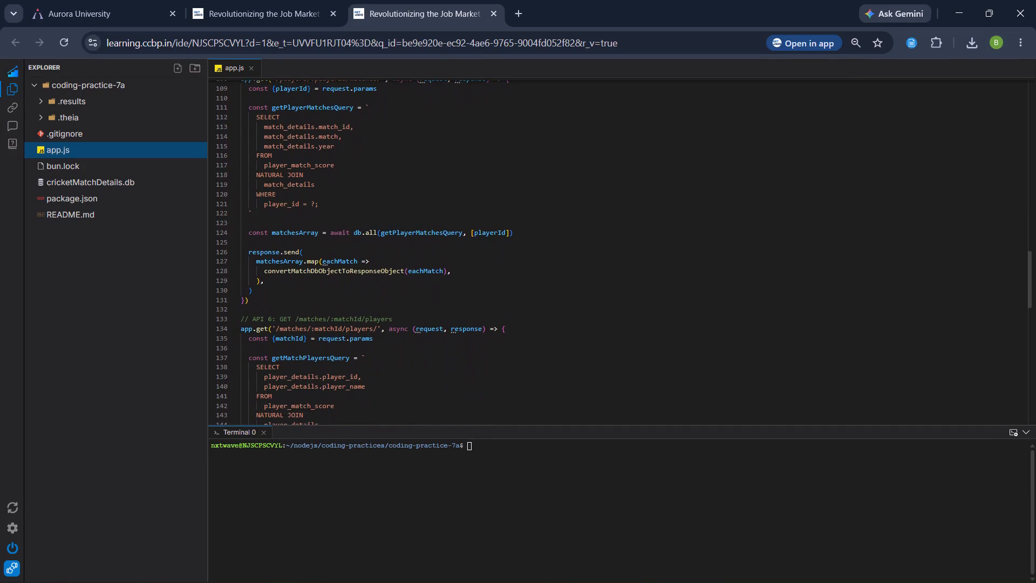
pyautogui.scroll(-2, 496, 270)
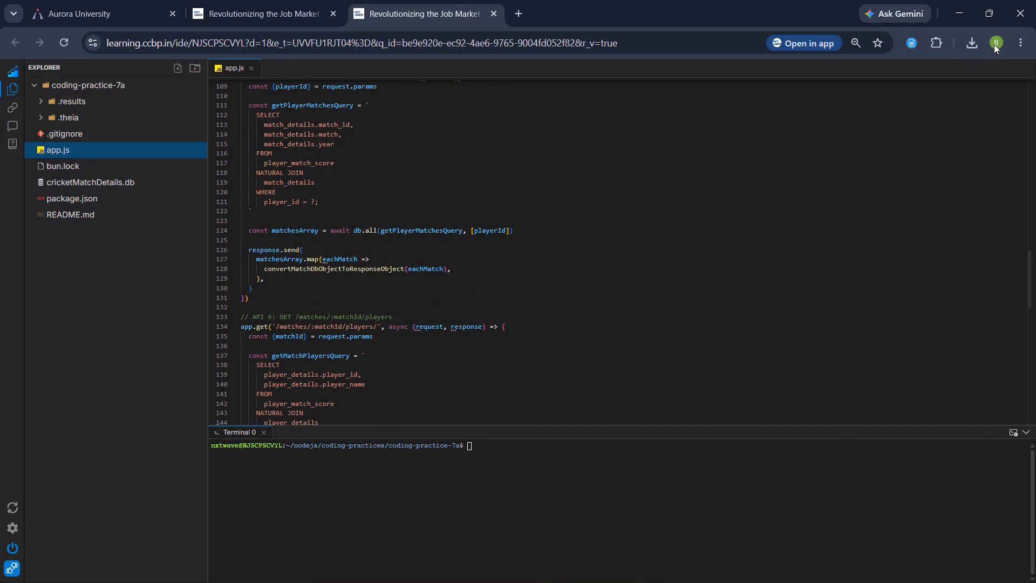
pyautogui.click(998, 42)
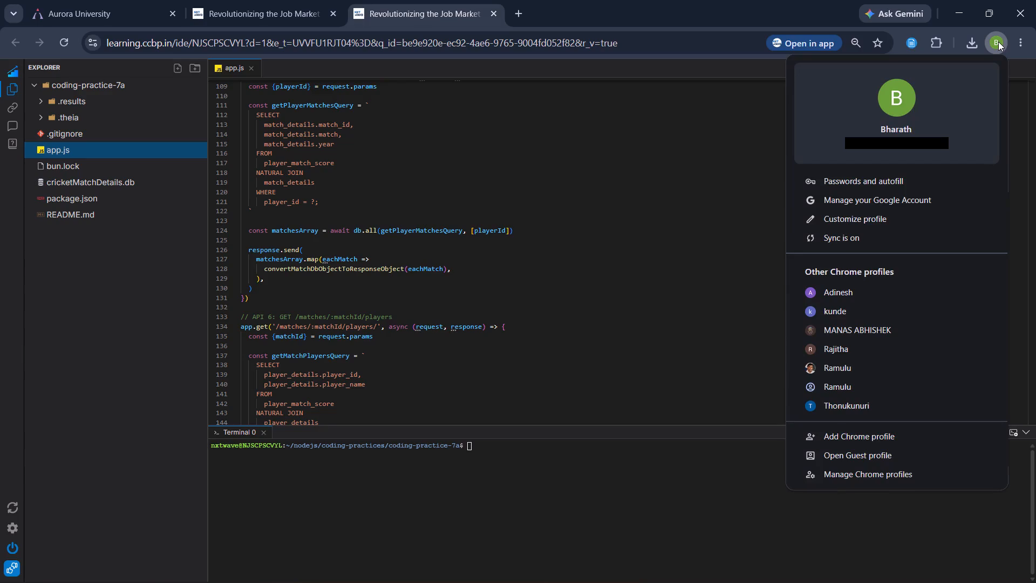
pyautogui.press('super+Print')
pyautogui.hotkey('alt', 'Tab')
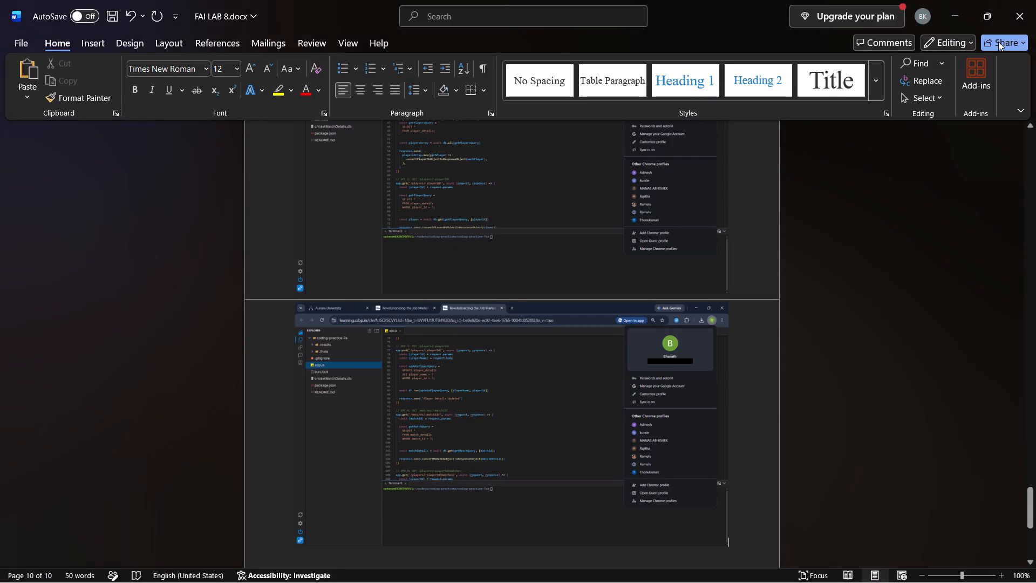
pyautogui.hotkey('ctrl', 'v')
# Switch to Chrome, screenshot app.js from line 144 with the profile details open, and paste it below the previous screenshot in Word.
pyautogui.hotkey('alt', 'Tab')
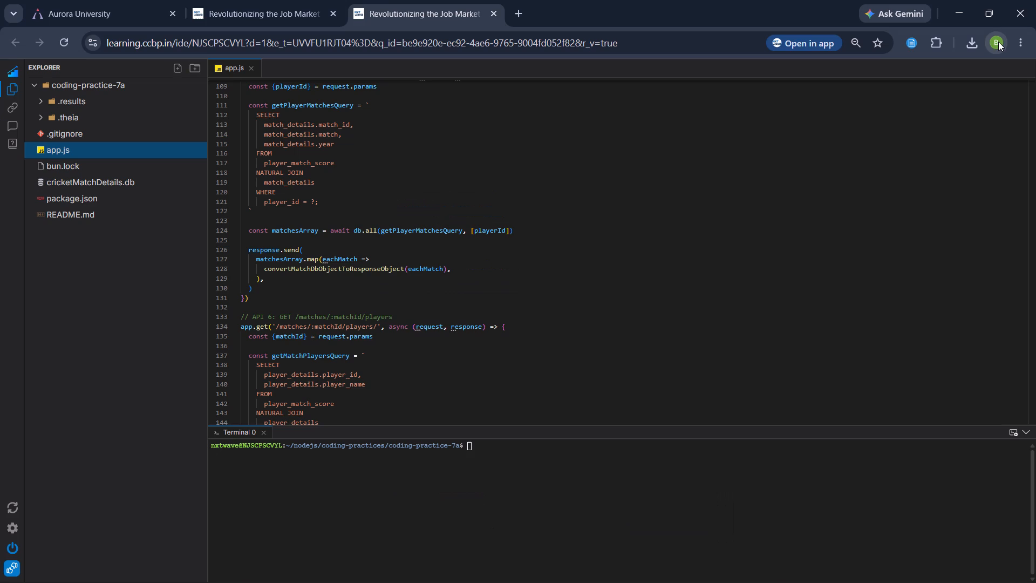
pyautogui.scroll(-2, 548, 268)
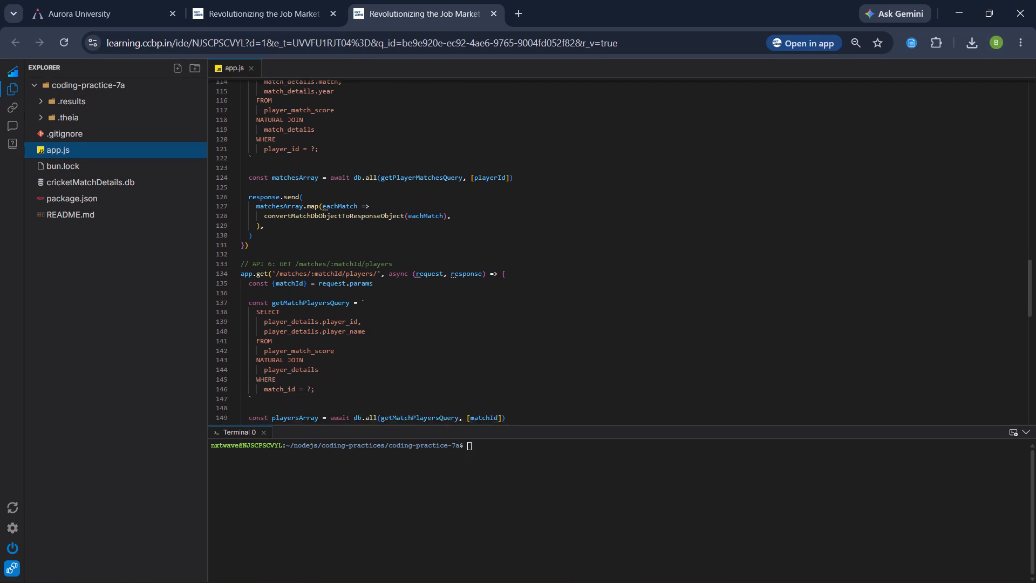
pyautogui.scroll(-4, 548, 268)
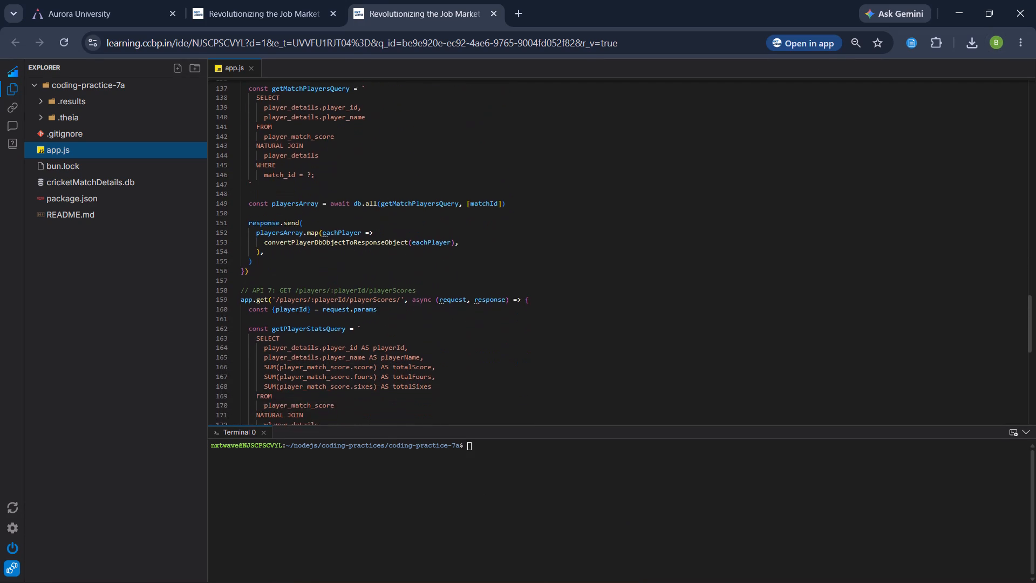
pyautogui.scroll(-3, 548, 268)
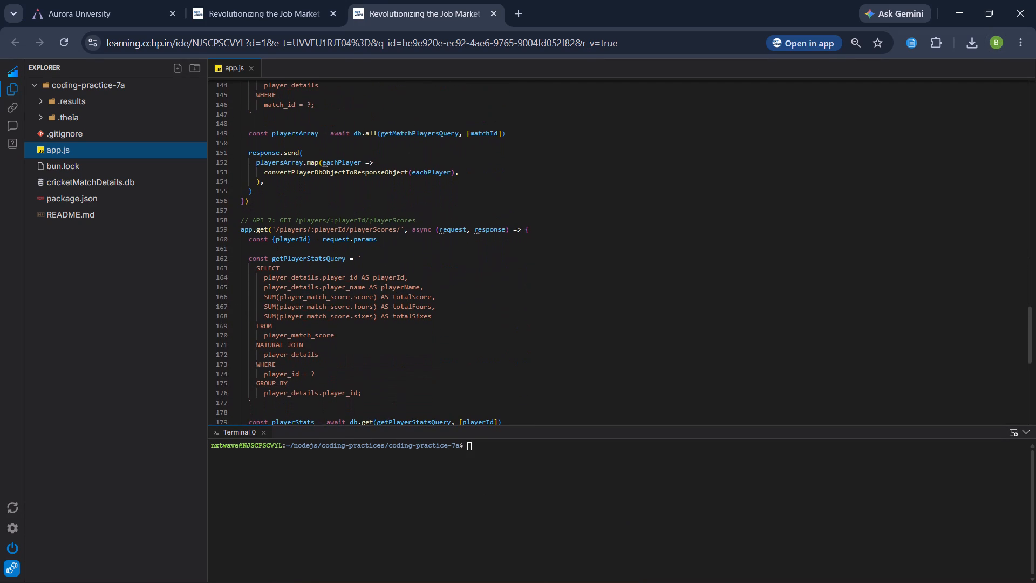
pyautogui.click(997, 44)
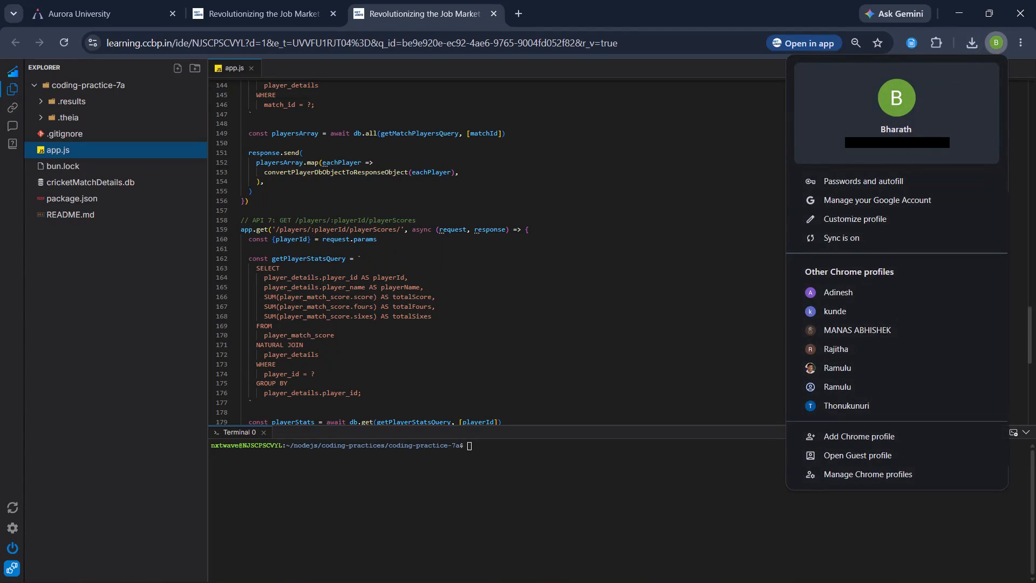
pyautogui.press('super+Print')
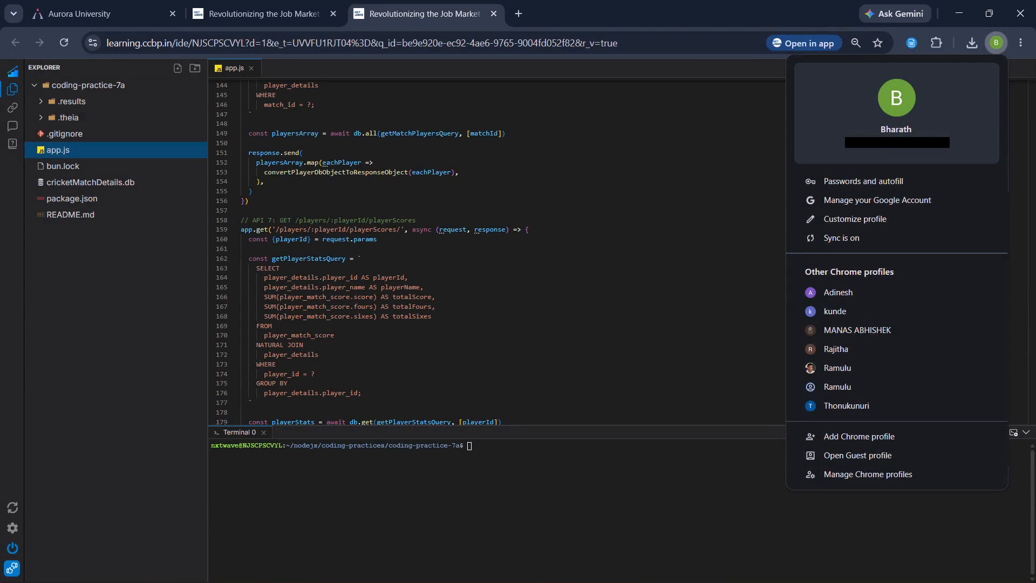
pyautogui.hotkey('alt', 'Tab')
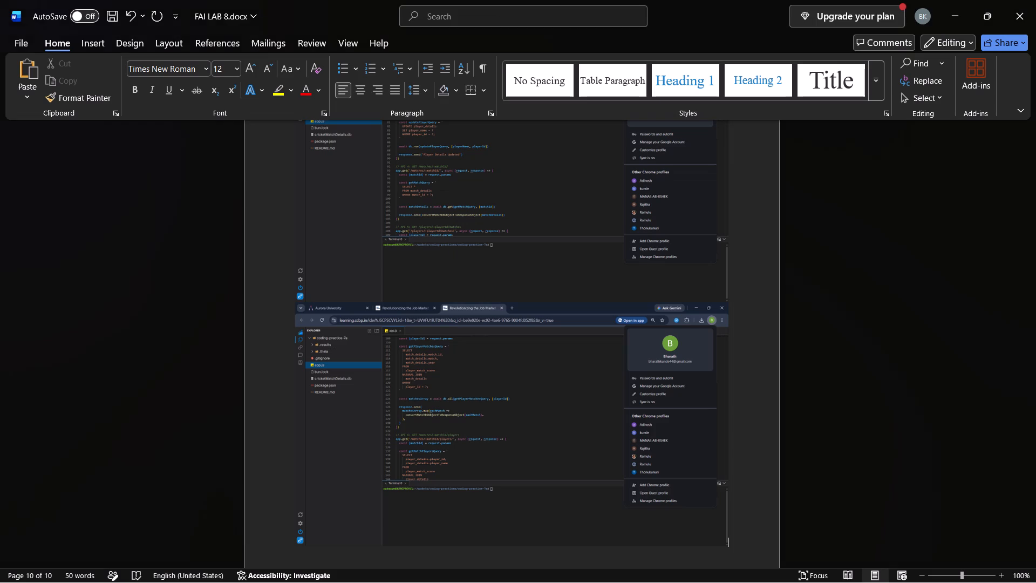
pyautogui.hotkey('ctrl', 'v')
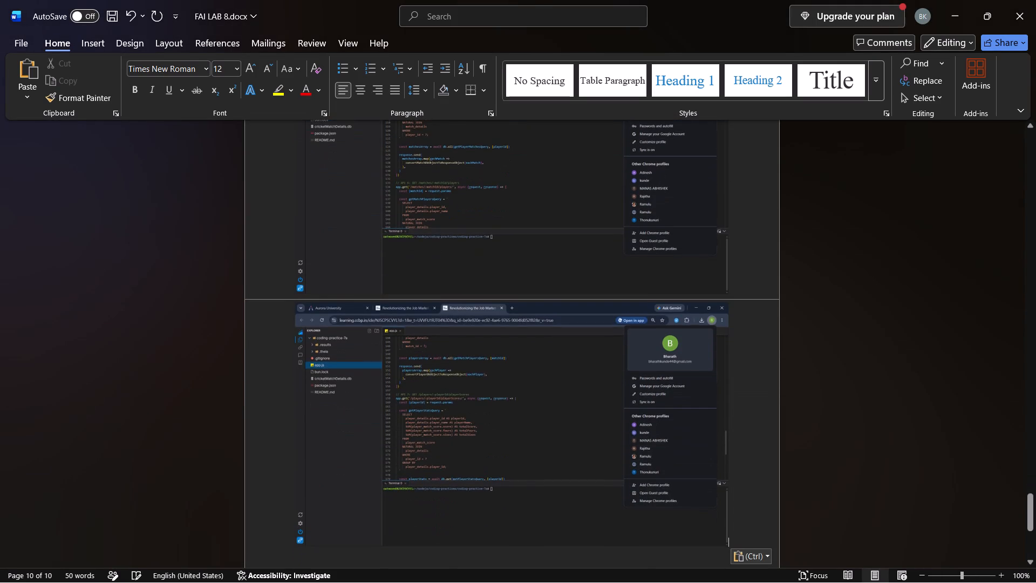
# Switch to Chrome, screenshot the end of app.js through module.exports with the profile details open, and paste it after the last screenshot in Word.
pyautogui.hotkey('alt', 'Tab')
pyautogui.scroll(-2, 476, 215)
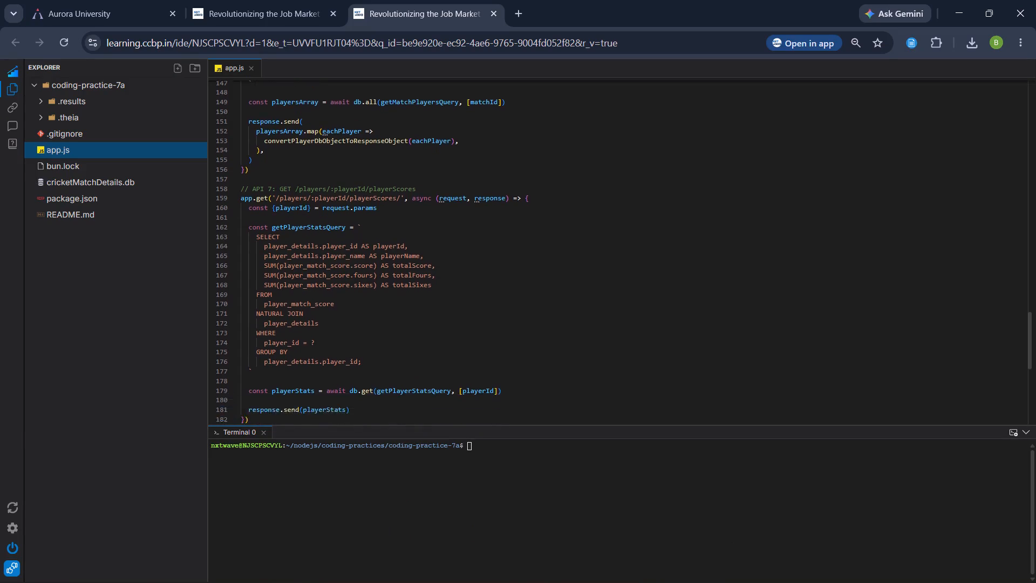
pyautogui.scroll(-4, 476, 215)
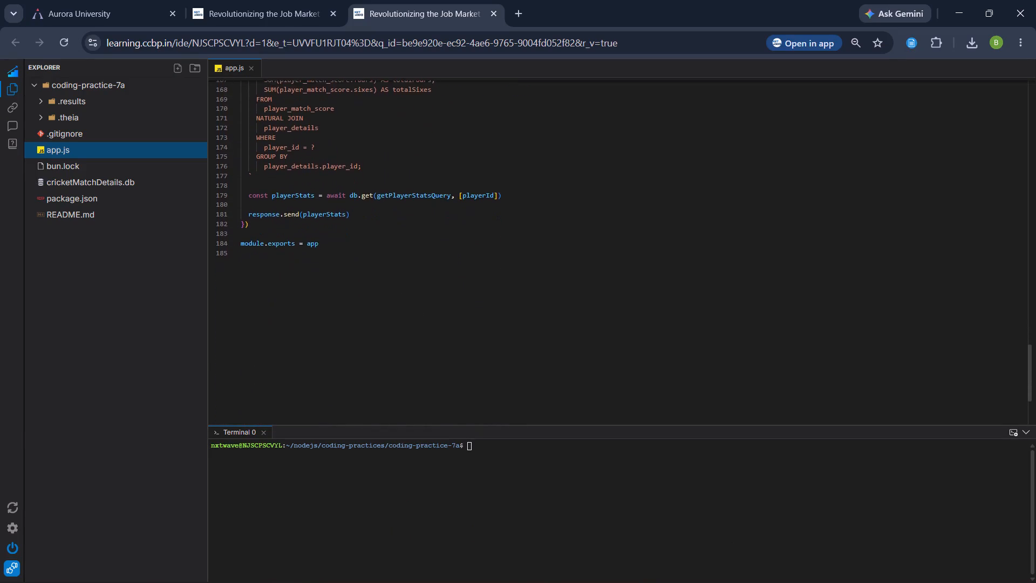
pyautogui.scroll(-2, 476, 215)
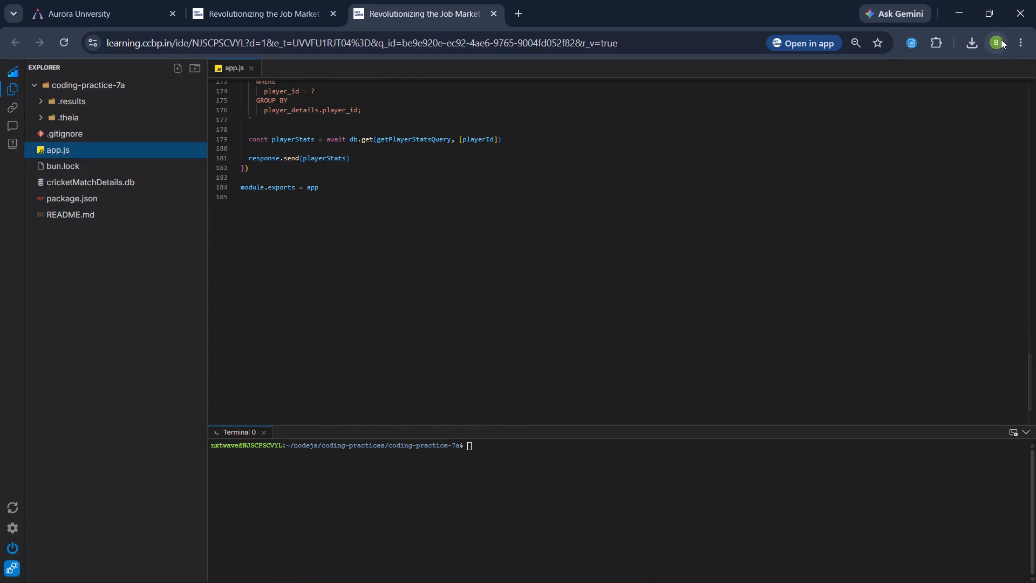
pyautogui.click(1001, 39)
pyautogui.press('super+Print')
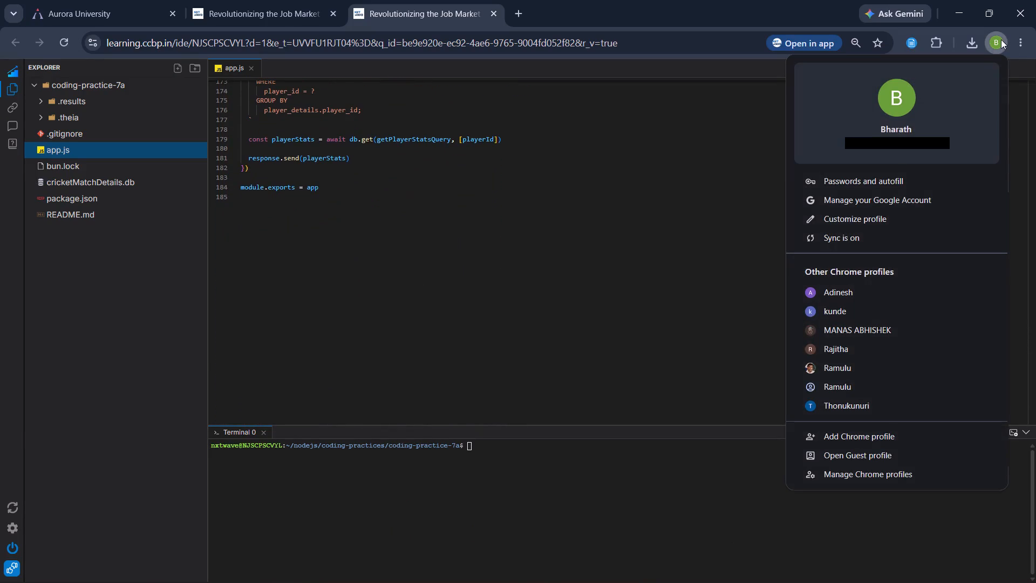
pyautogui.hotkey('alt', 'Tab')
pyautogui.hotkey('ctrl', 'v')
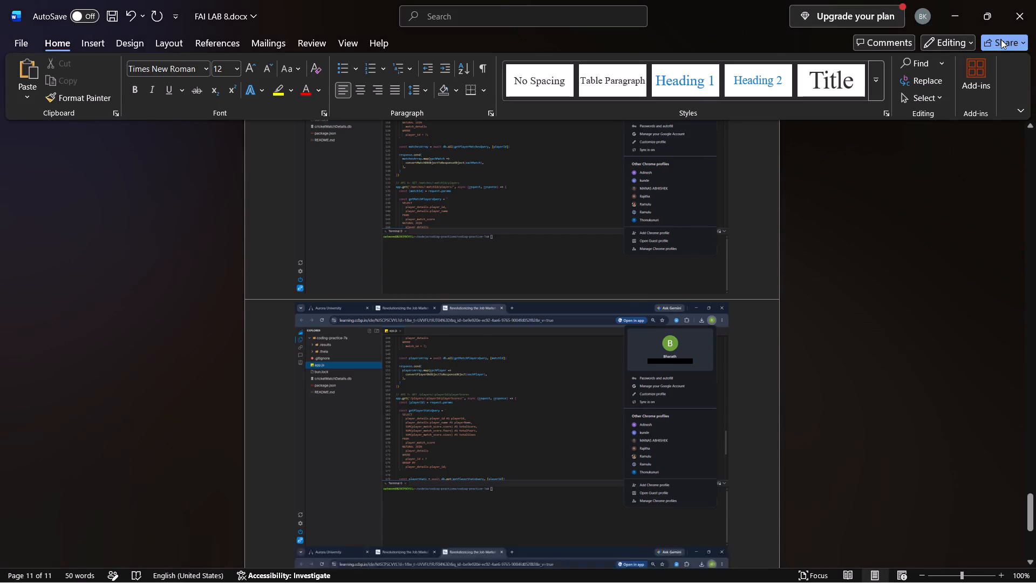
# Move the Cricket Team heading on the first page down with blank lines and number it "1)" as plain text.
pyautogui.scroll(3, 675, 236)
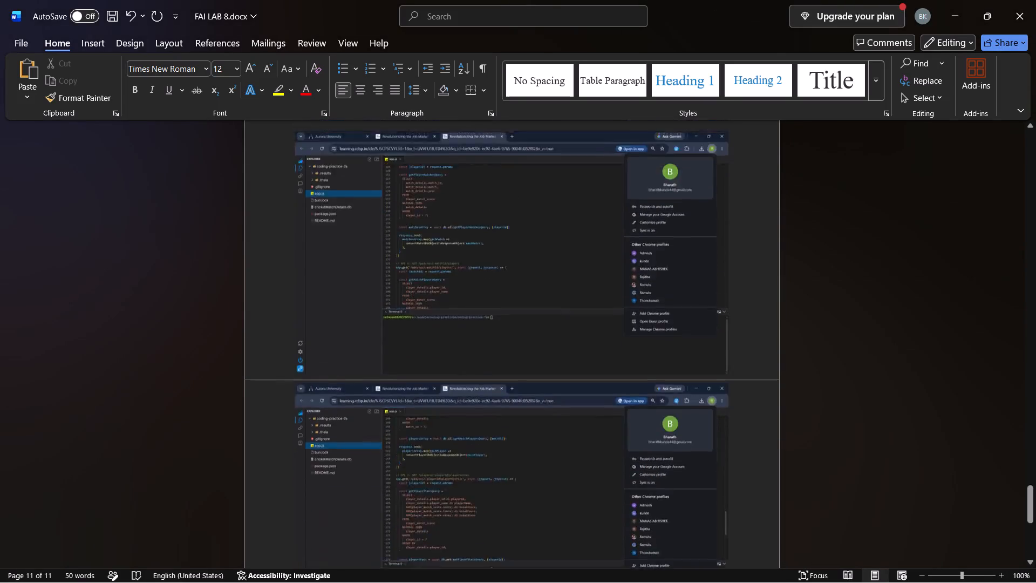
pyautogui.scroll(5, 675, 236)
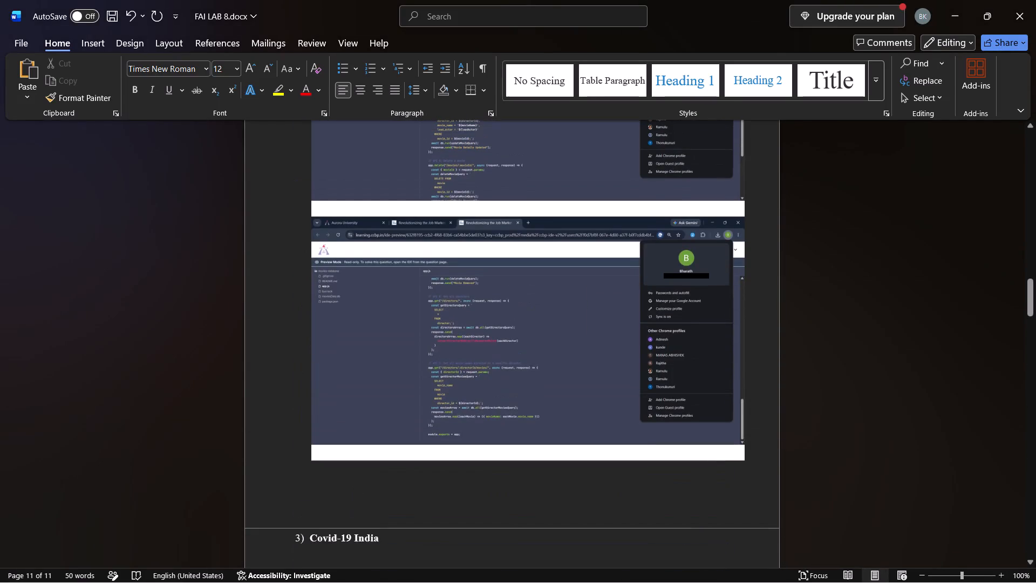
pyautogui.scroll(7, 675, 236)
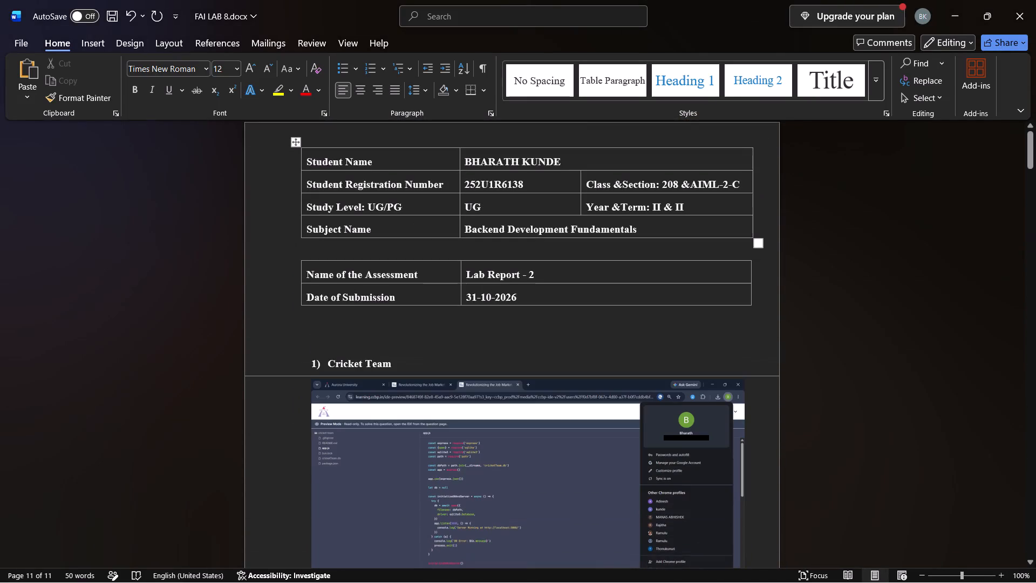
pyautogui.scroll(1, 675, 236)
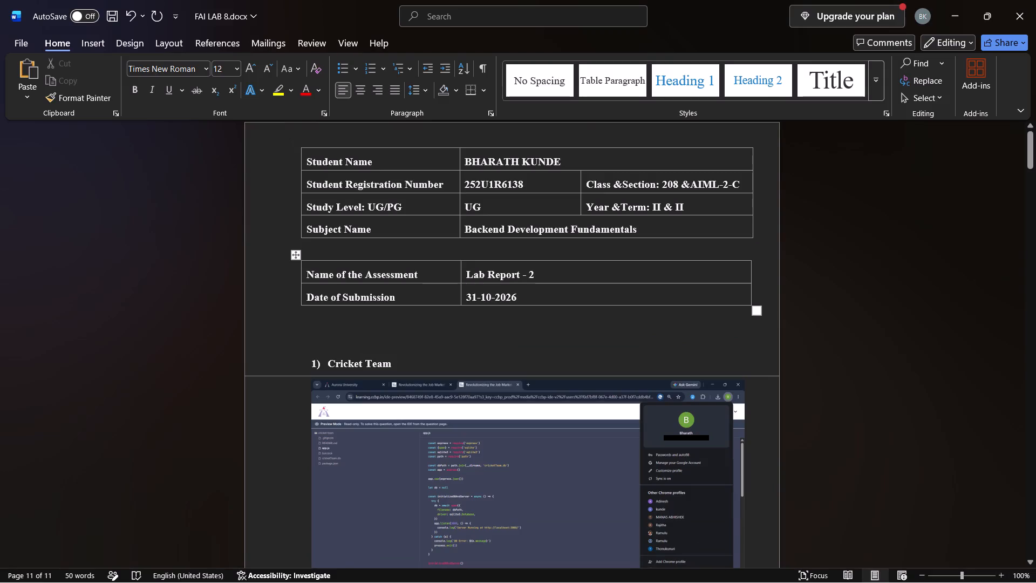
pyautogui.click(311, 365)
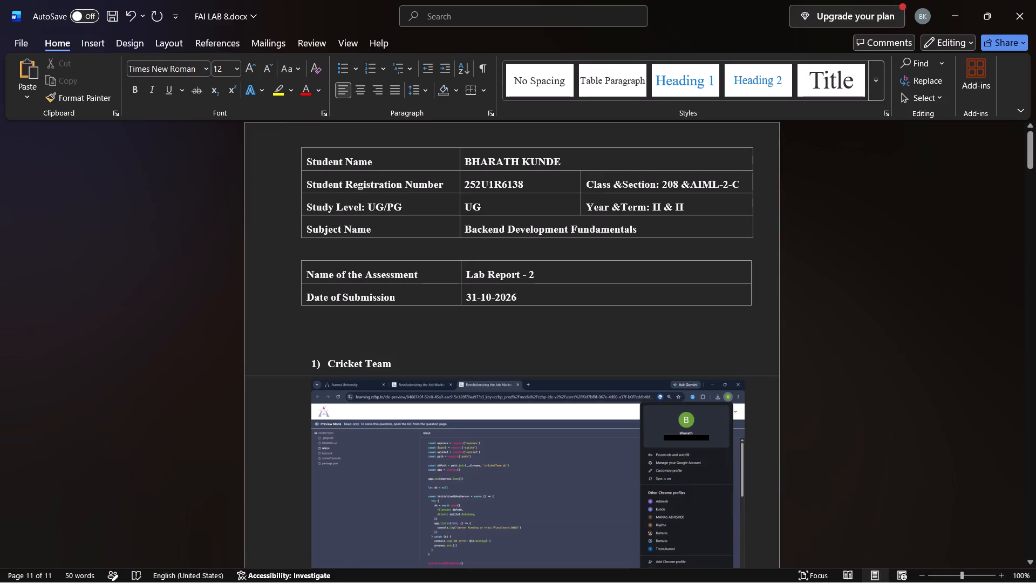
pyautogui.click(312, 363)
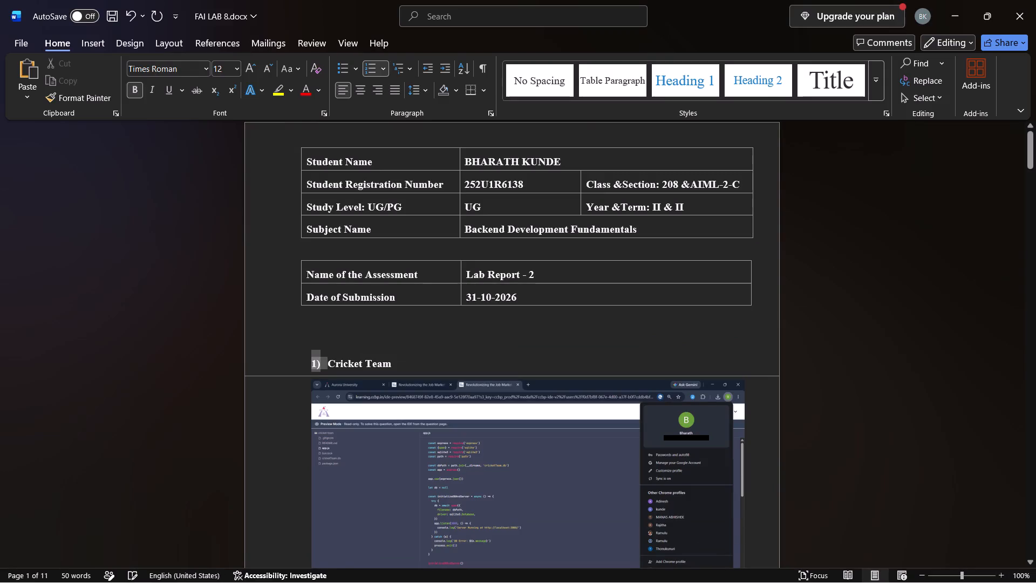
pyautogui.press('Return')
pyautogui.press('Return')
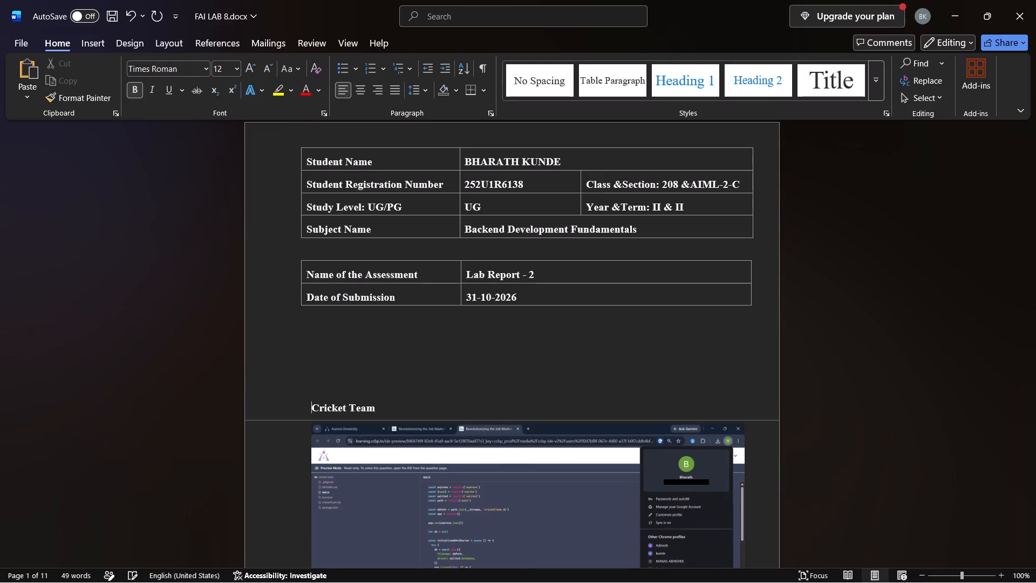
pyautogui.press('Return')
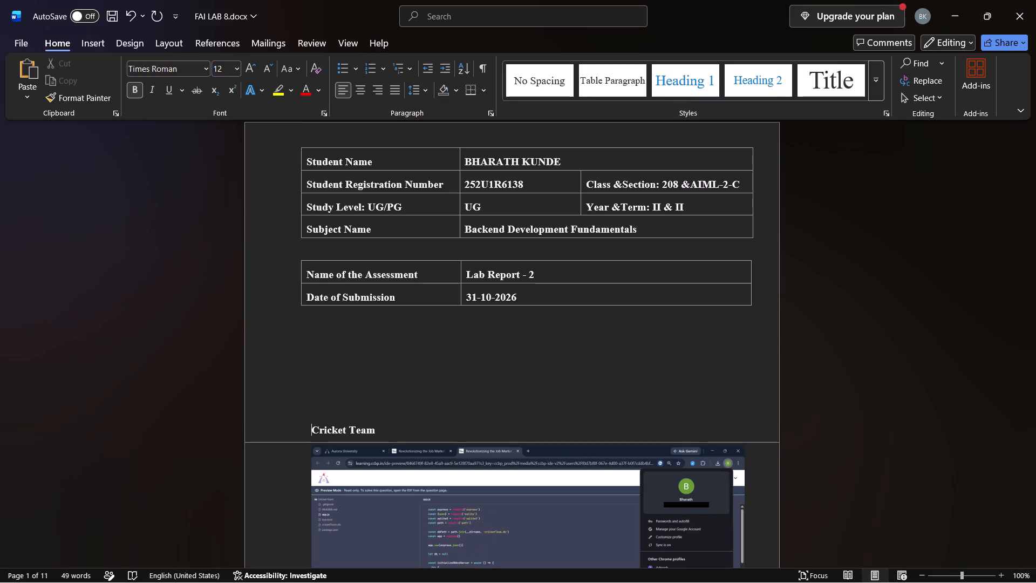
pyautogui.press('1')
pyautogui.hotkey('shift', ')')
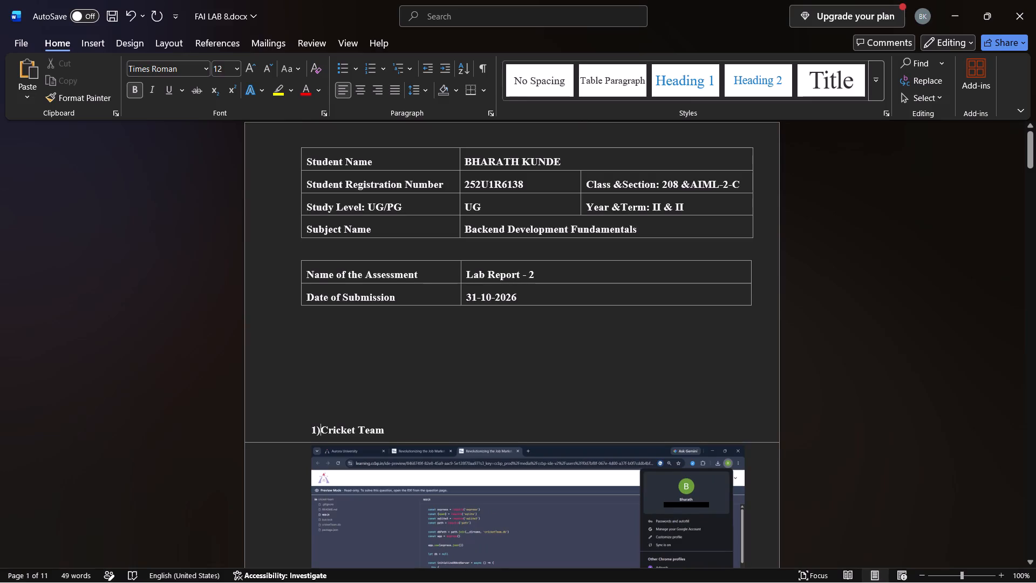
# Add blank lines after the last app.js screenshot at the document's end until the insertion point reaches a new page.
pyautogui.scroll(-5, 412, 401)
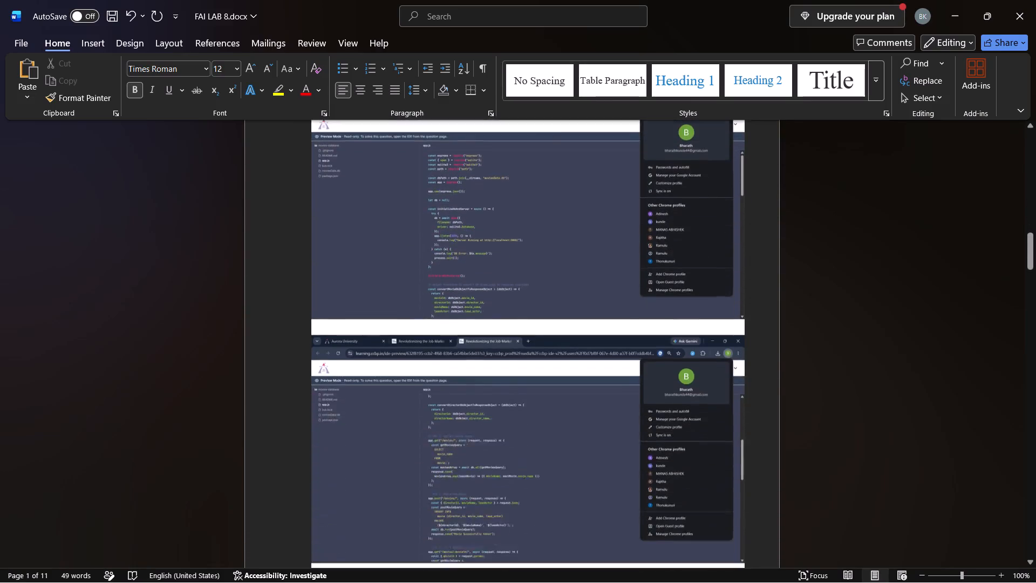
pyautogui.scroll(-4, 412, 401)
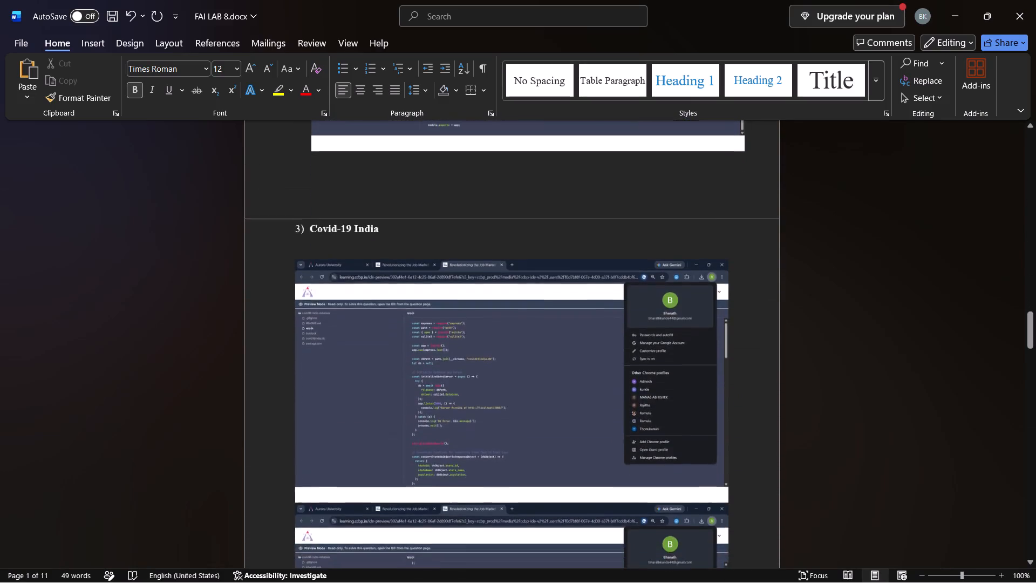
pyautogui.scroll(-3, 412, 401)
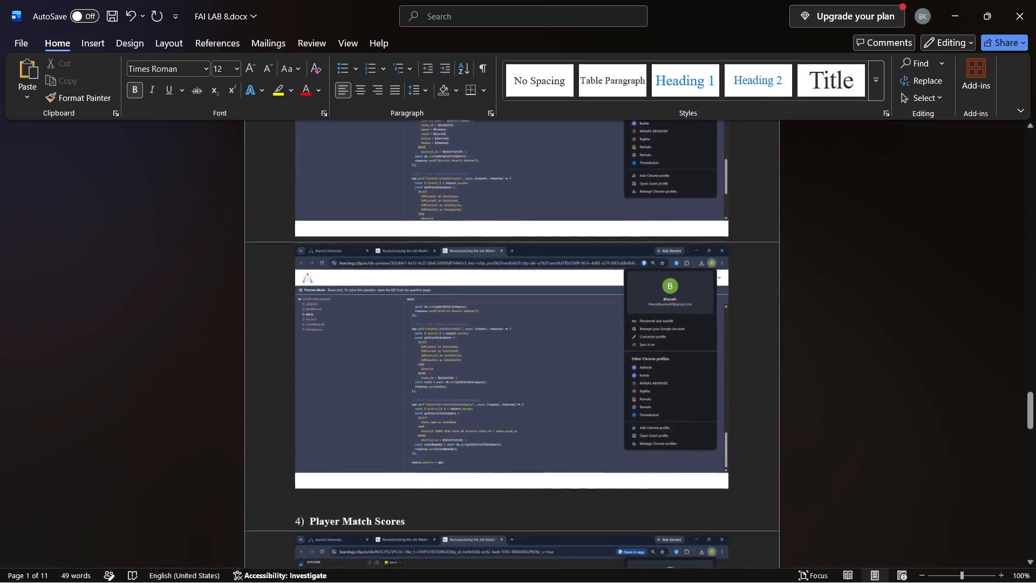
pyautogui.scroll(-11, 412, 401)
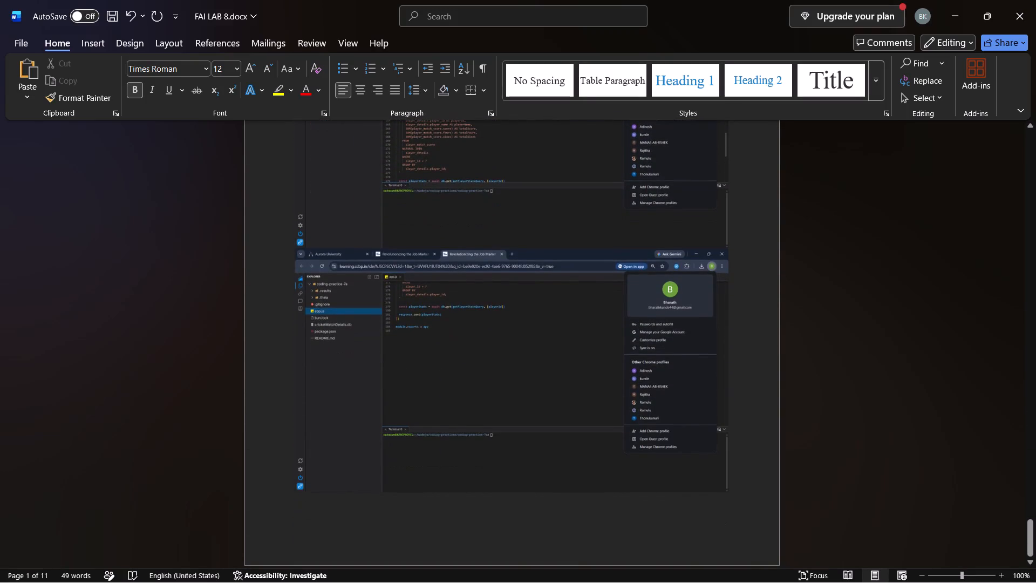
pyautogui.scroll(-1, 412, 401)
pyautogui.click(430, 537)
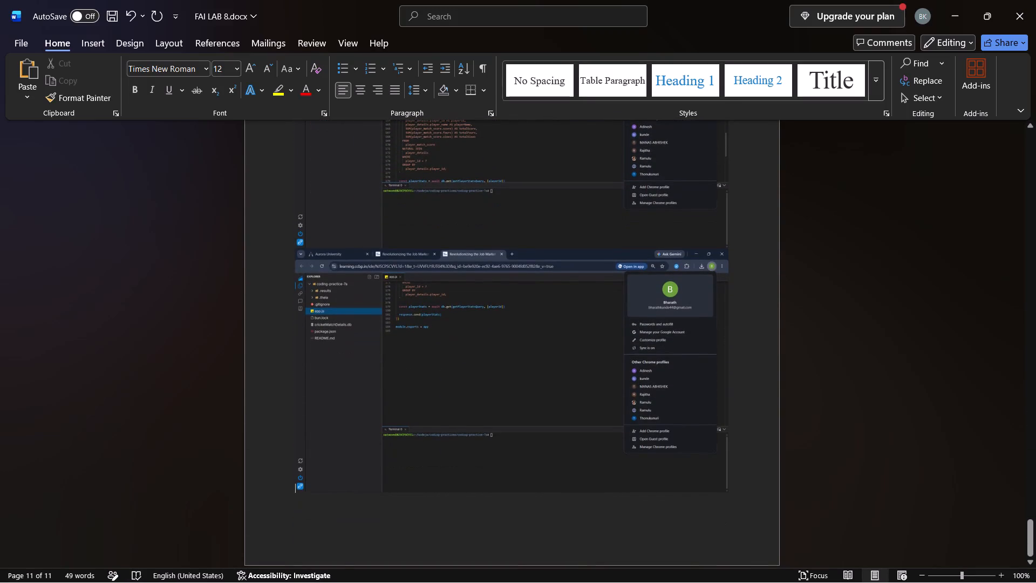
pyautogui.doubleClick(430, 537)
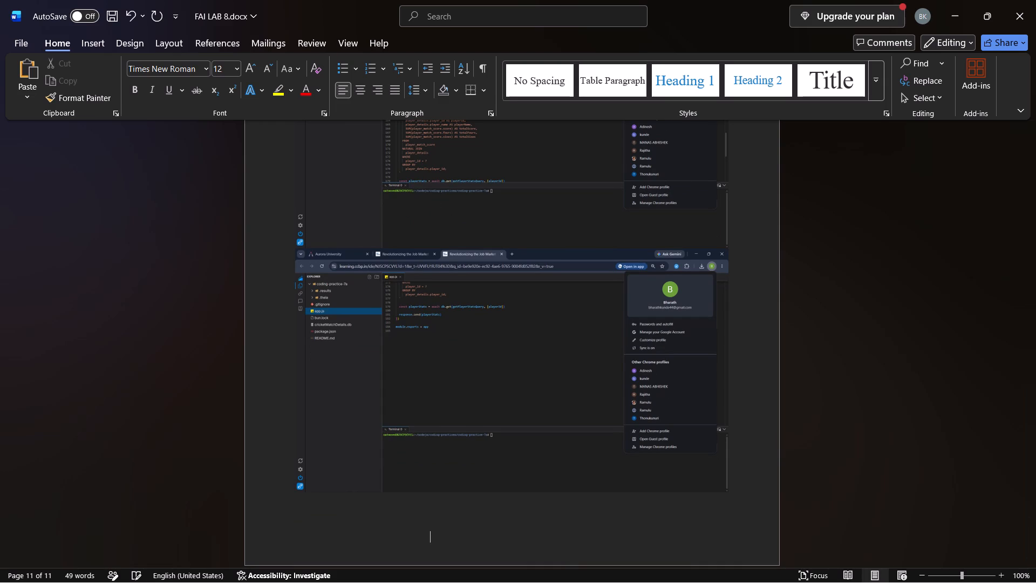
pyautogui.press('BackSpace')
pyautogui.press('BackSpace')
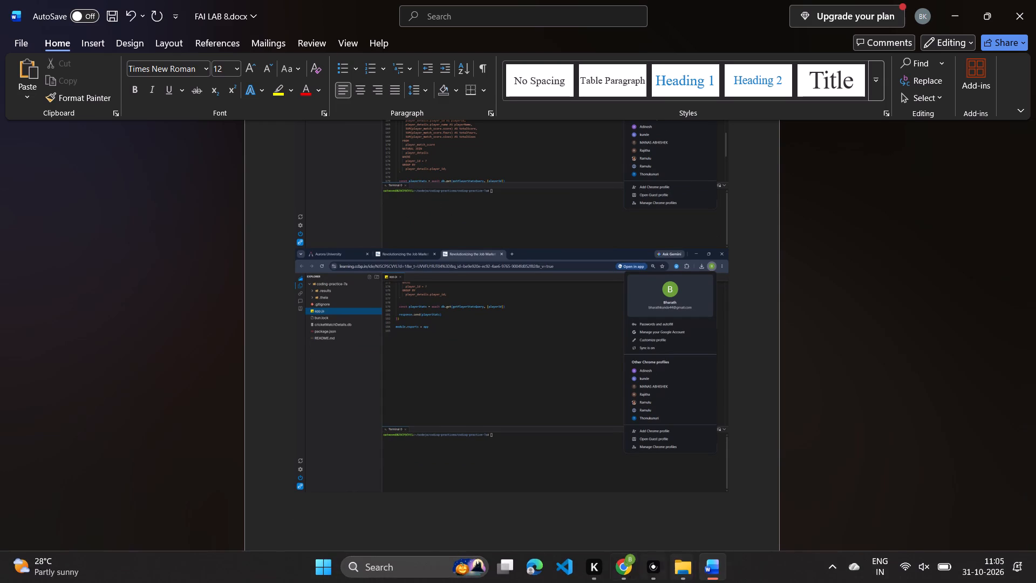
pyautogui.press('Return')
pyautogui.press('Return')
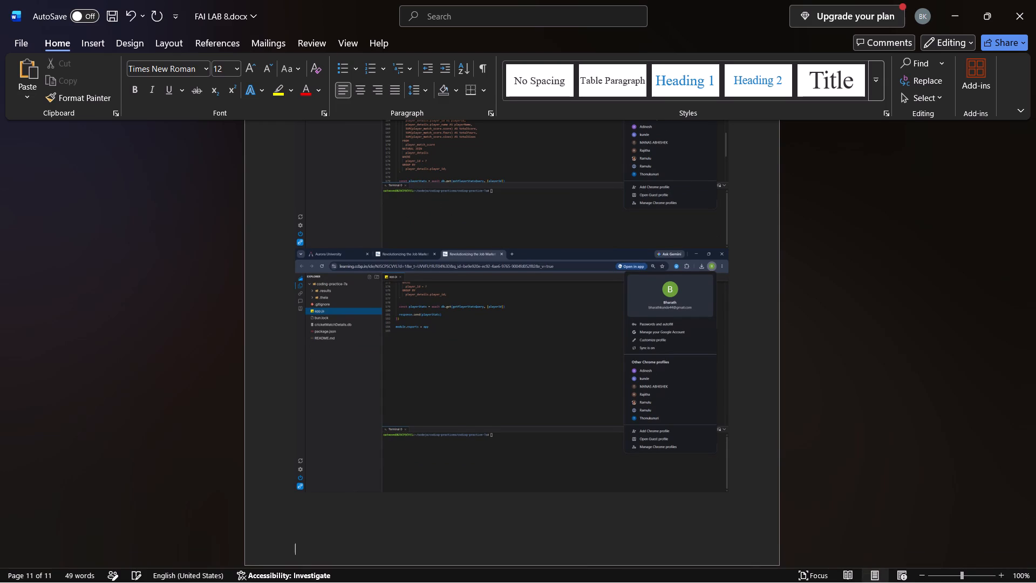
pyautogui.press('Return')
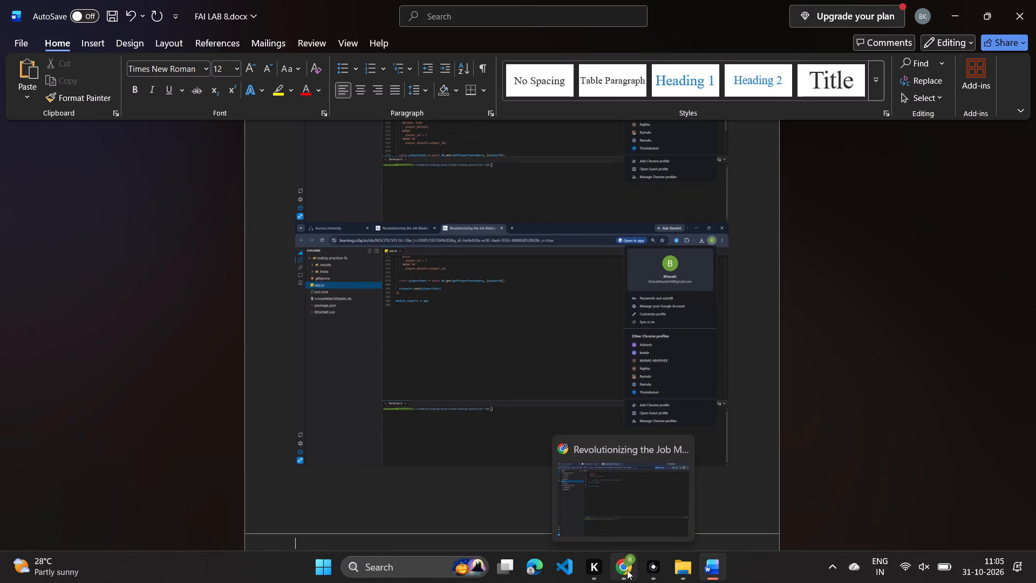
# Switch to Chrome, close the app.js IDE page, return to the Coding Practice question list and reset the zoom to 100%.
pyautogui.click(627, 570)
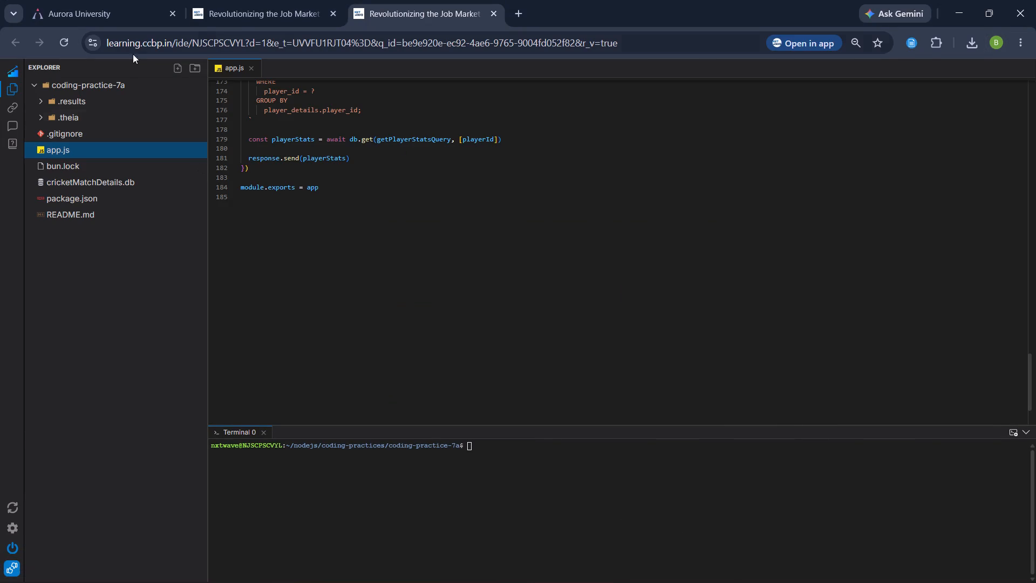
pyautogui.click(242, 25)
pyautogui.click(494, 11)
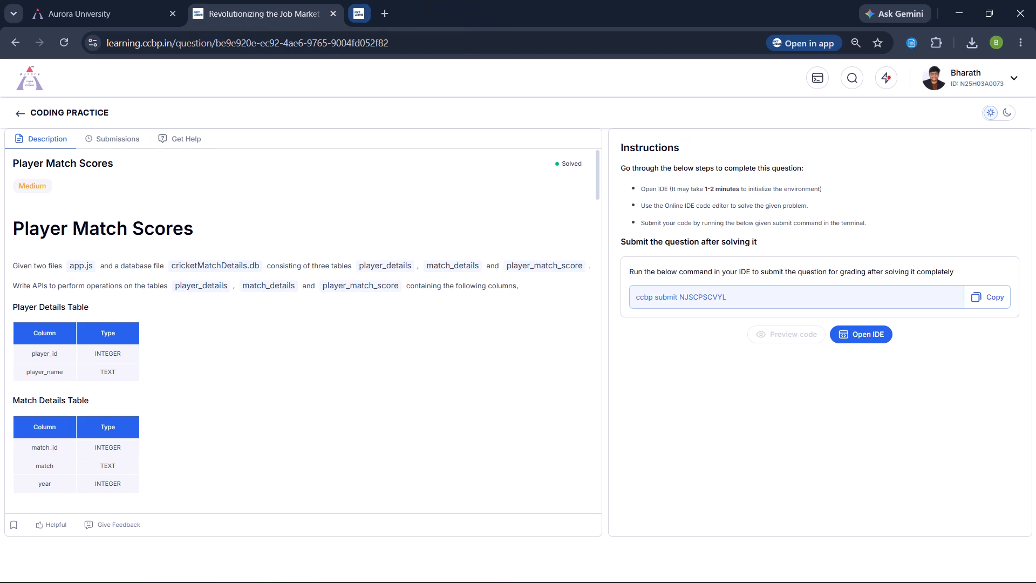
pyautogui.click(20, 109)
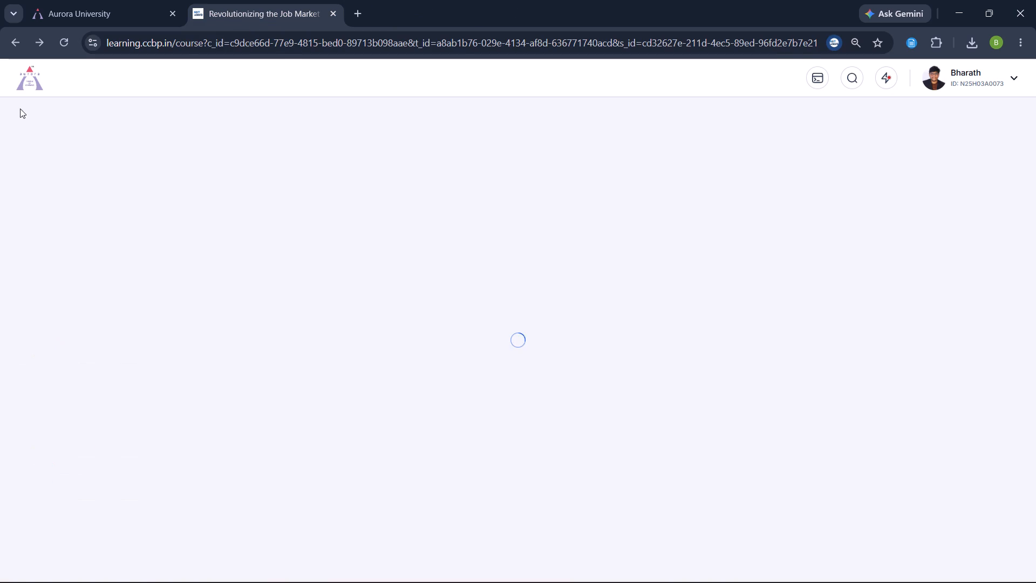
pyautogui.hotkey('ctrl', '=')
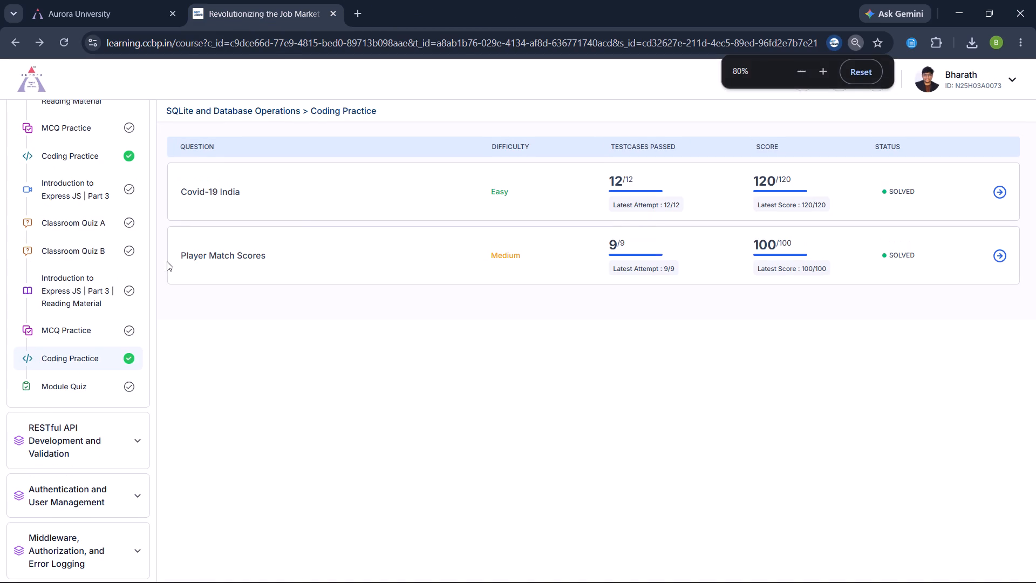
pyautogui.click(850, 78)
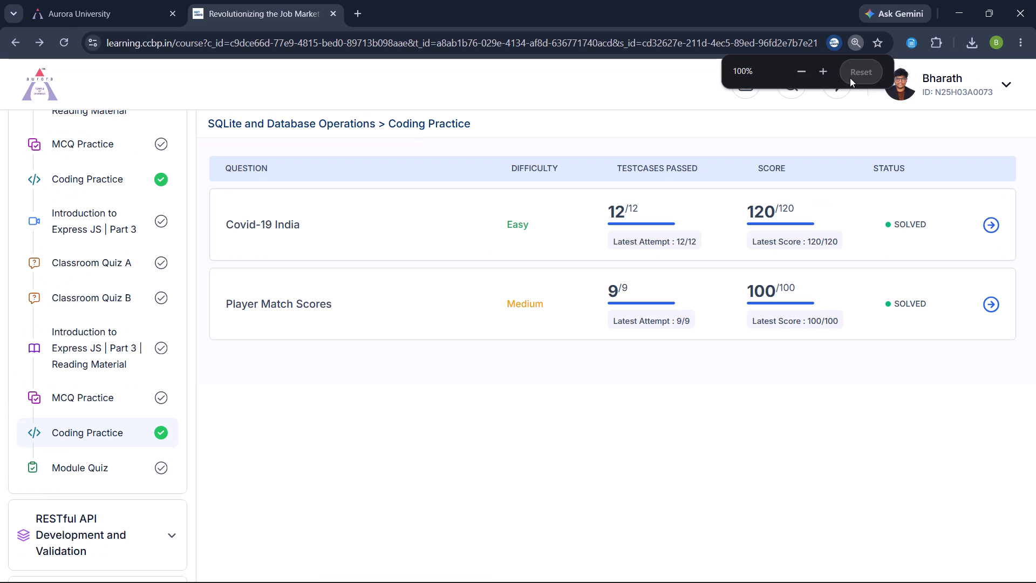
# Screenshot the Coding Practice list with Cricket Team and Movies, and the one with Covid-19 India and Player Match Scores.
pyautogui.click(133, 176)
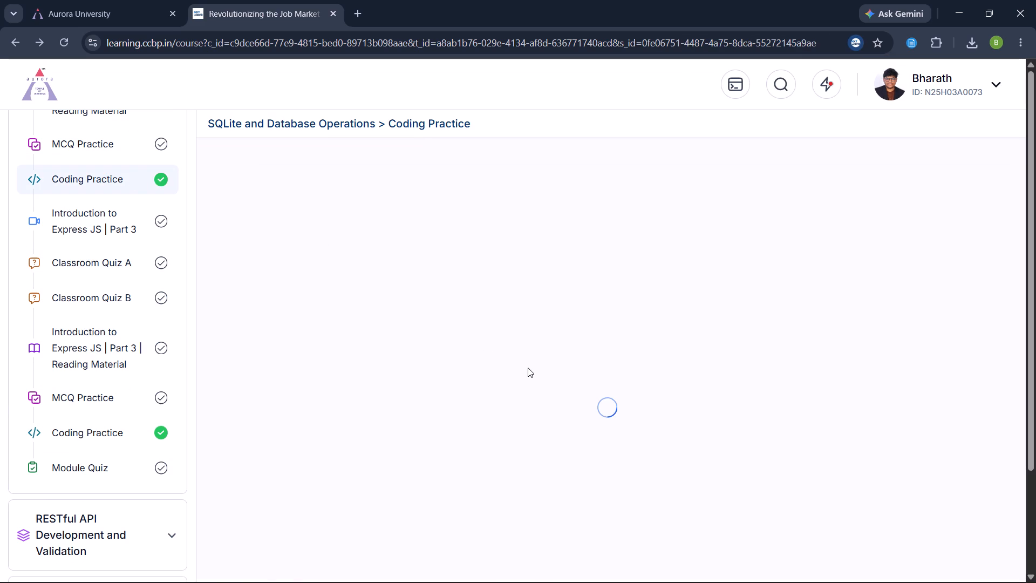
pyautogui.press('super+Print')
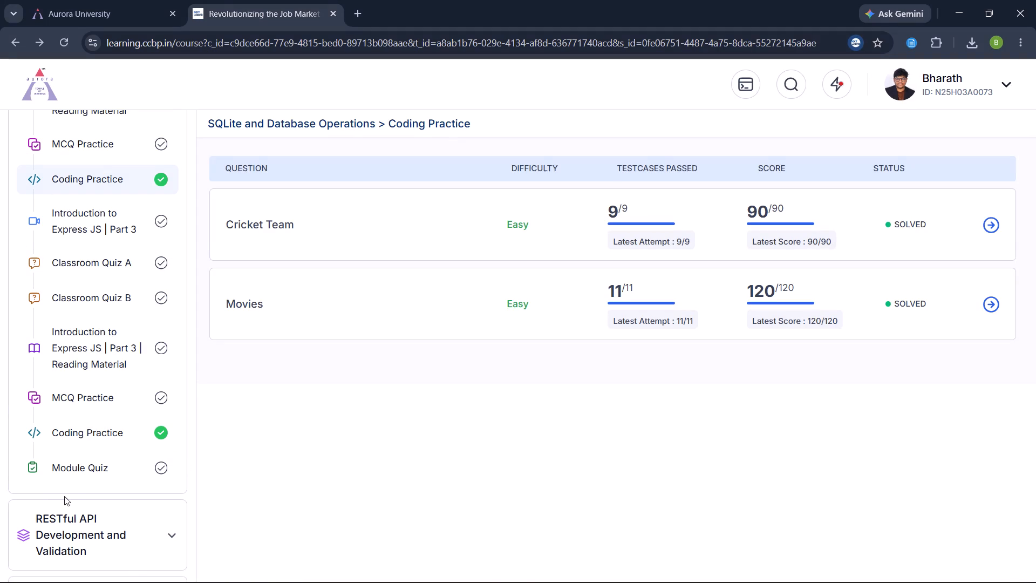
pyautogui.click(103, 438)
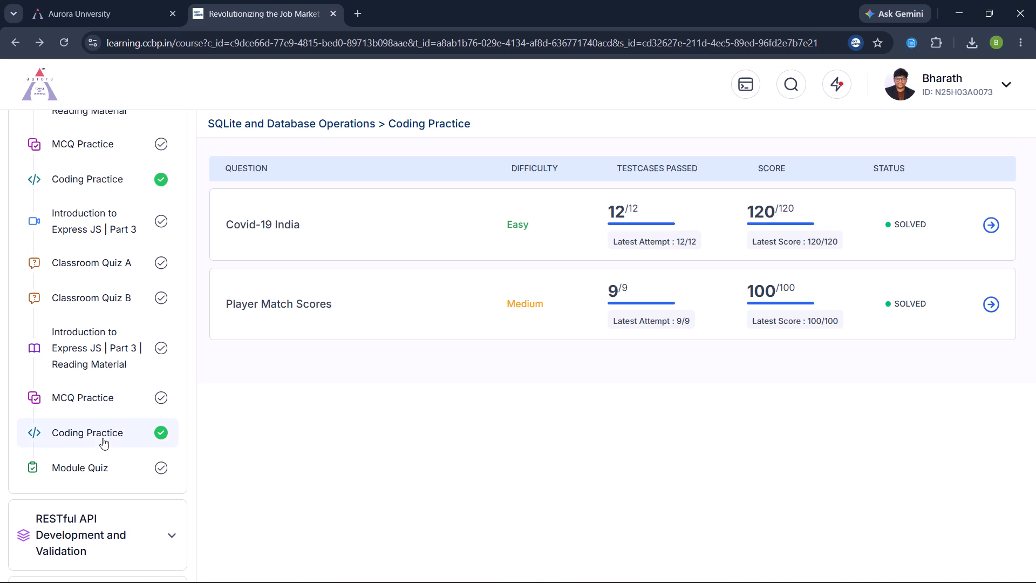
pyautogui.press('super+Print')
# Switch to Word and paste the Cricket Team and Movies screenshot on the last page, with the Covid-19 India and Player Match Scores one below.
pyautogui.hotkey('alt', 'Tab')
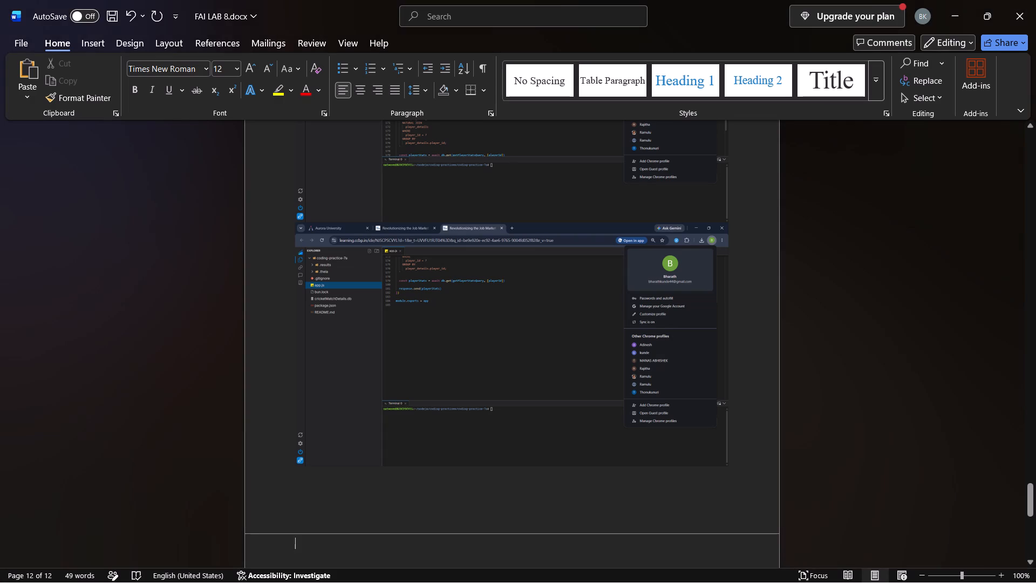
pyautogui.press('super+v')
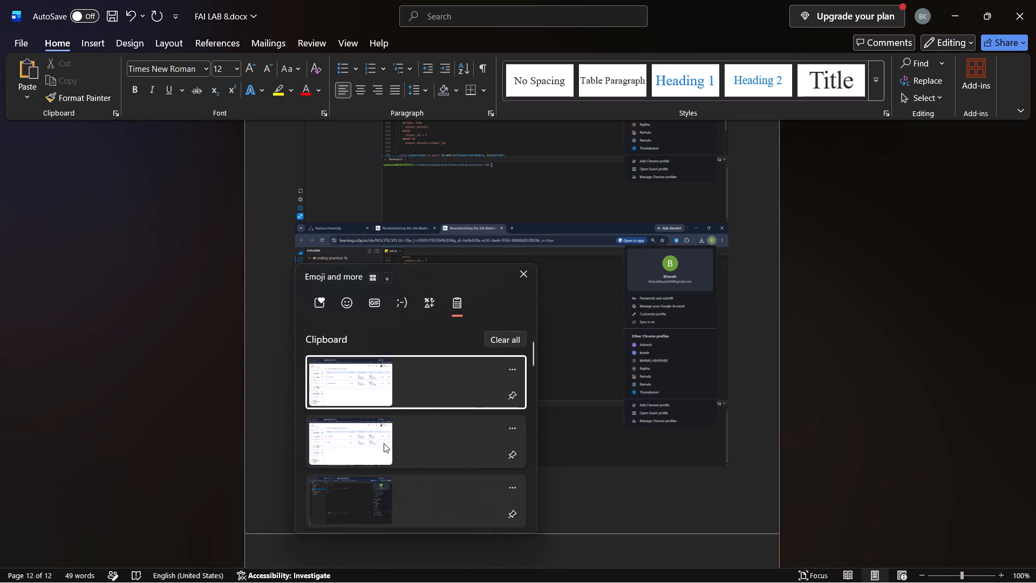
pyautogui.click(387, 440)
pyautogui.hotkey('ctrl', 'v')
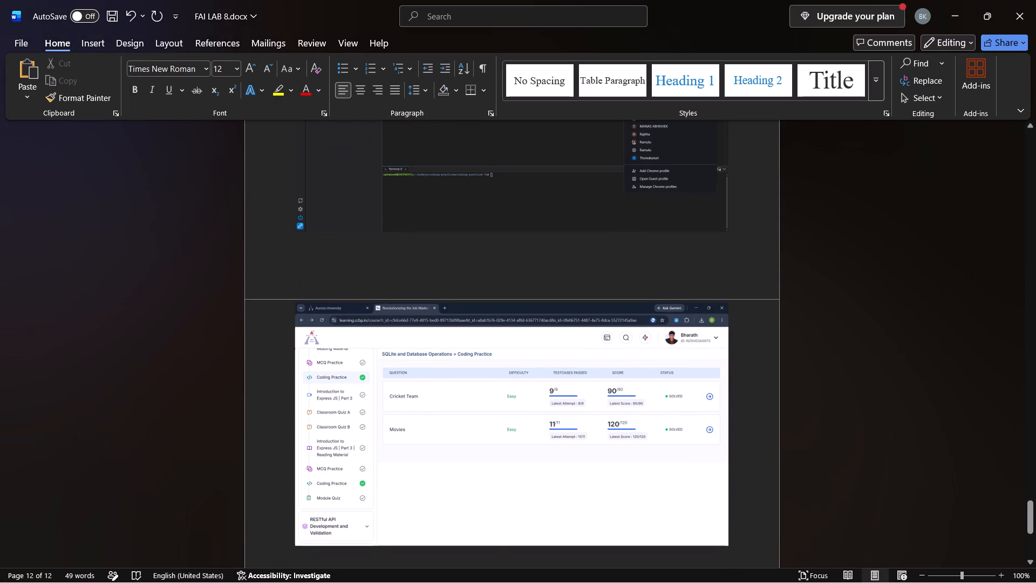
pyautogui.press('super+v')
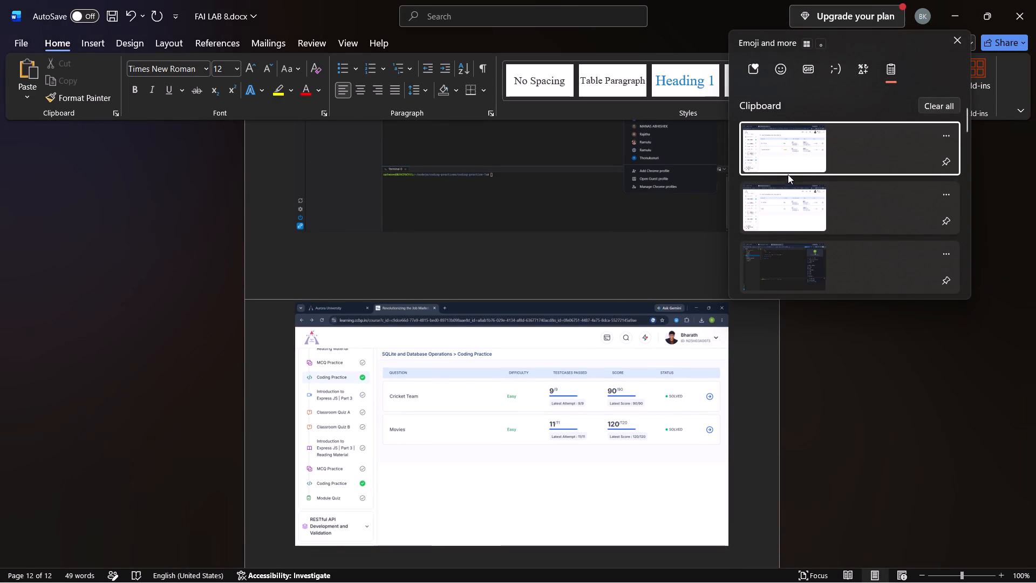
pyautogui.click(793, 155)
pyautogui.hotkey('ctrl', 'v')
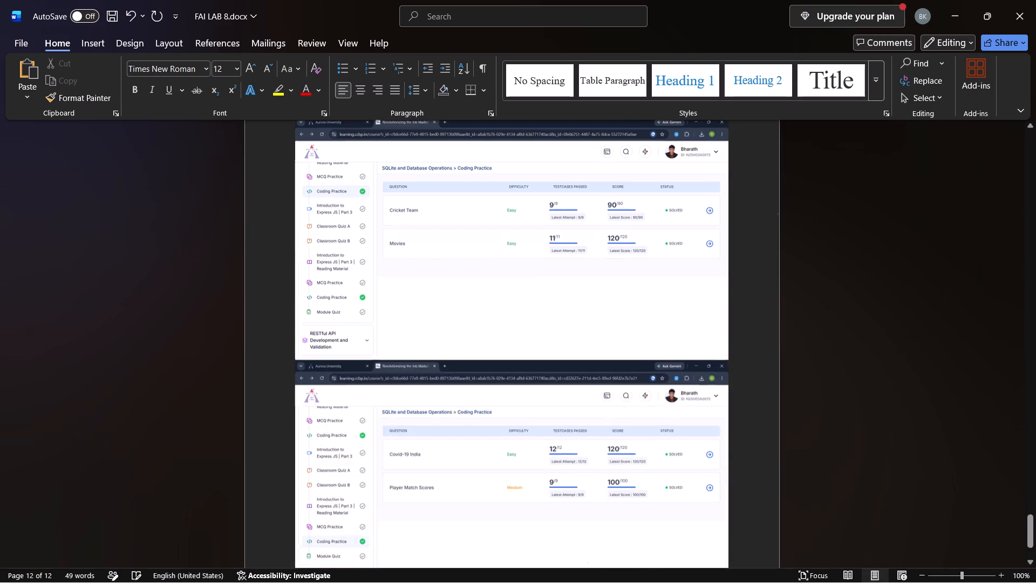
# Start exporting the report as a PDF and choose the 2ND_YEAR_TERM_2 folder as the destination.
pyautogui.scroll(-1, 514, 376)
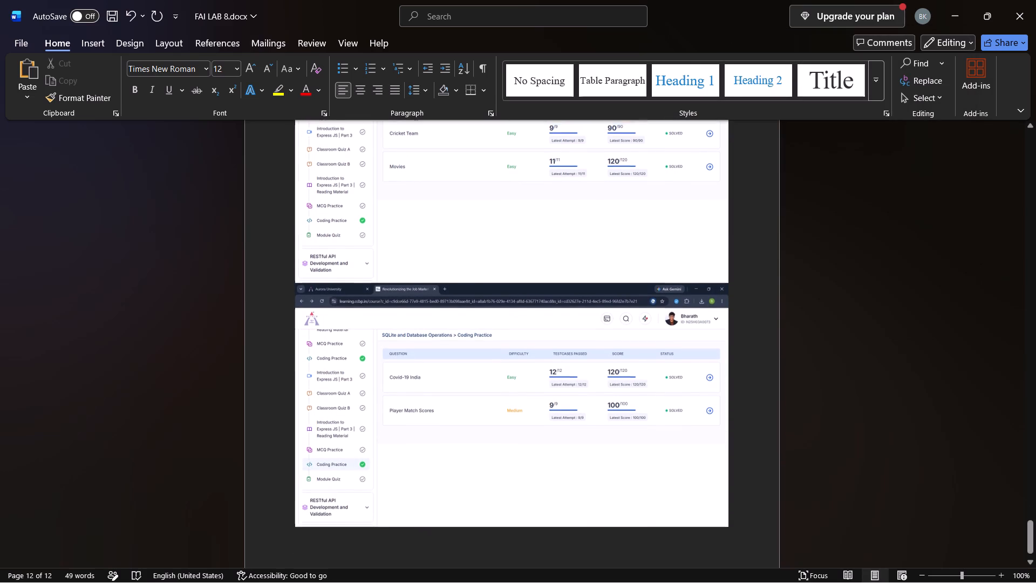
pyautogui.scroll(-1, 514, 376)
pyautogui.scroll(14, 514, 376)
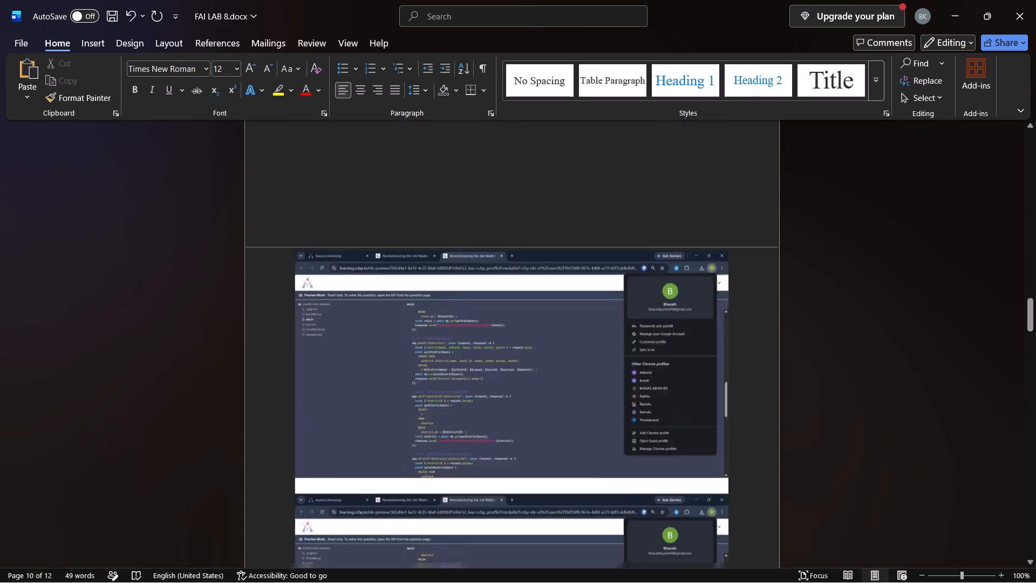
pyautogui.scroll(9, 514, 376)
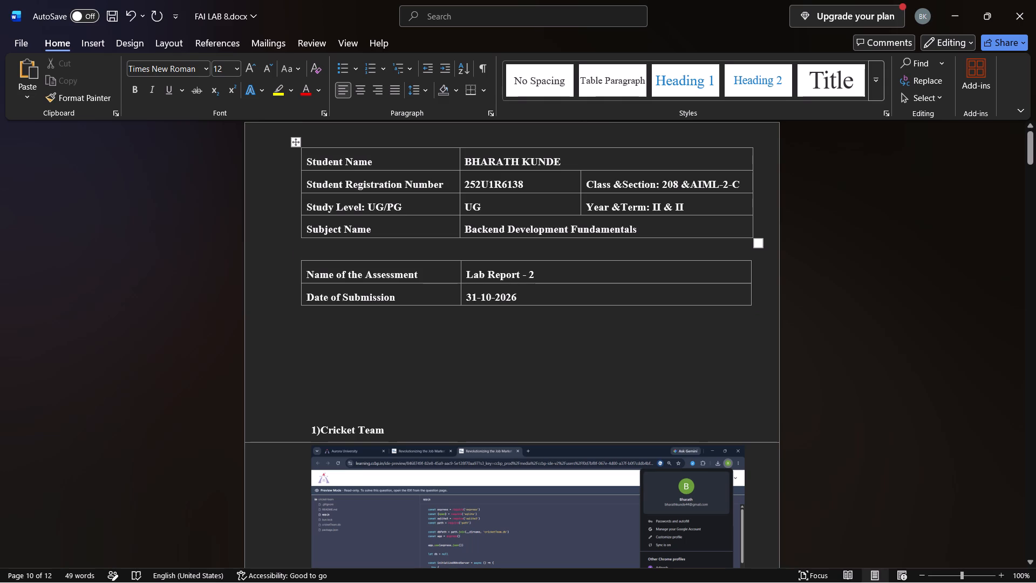
pyautogui.click(16, 44)
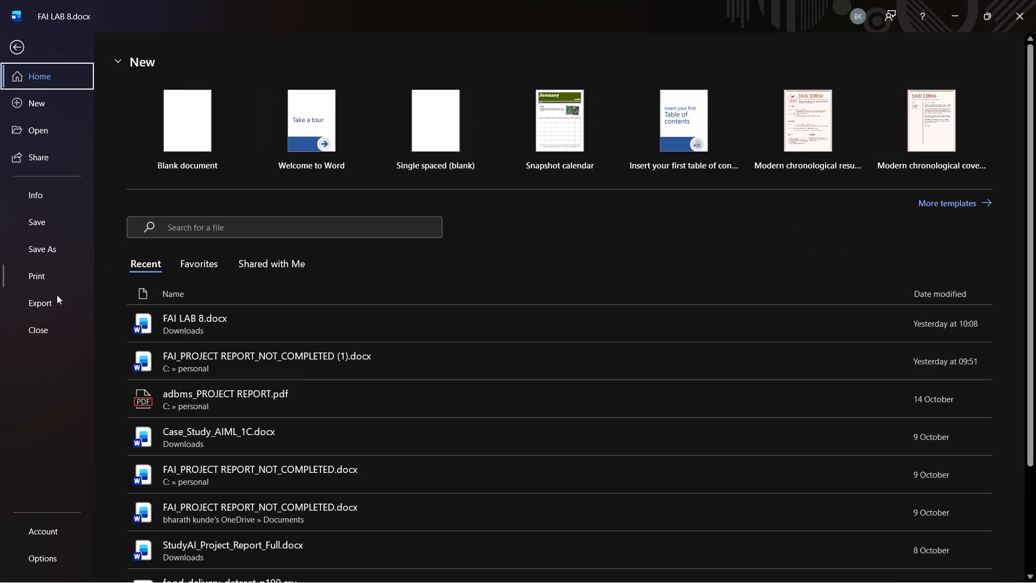
pyautogui.click(56, 299)
pyautogui.click(378, 189)
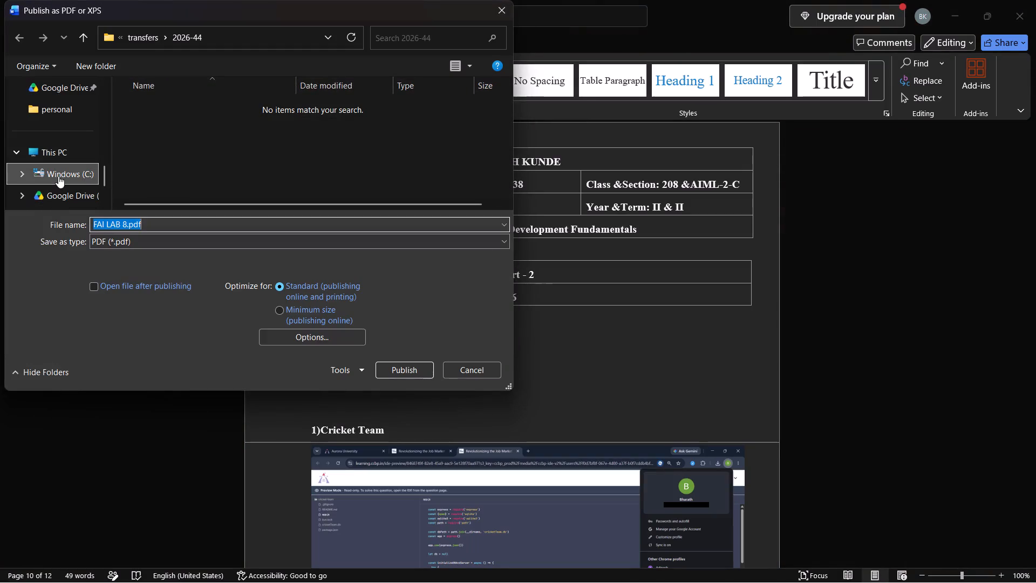
pyautogui.scroll(1, 57, 119)
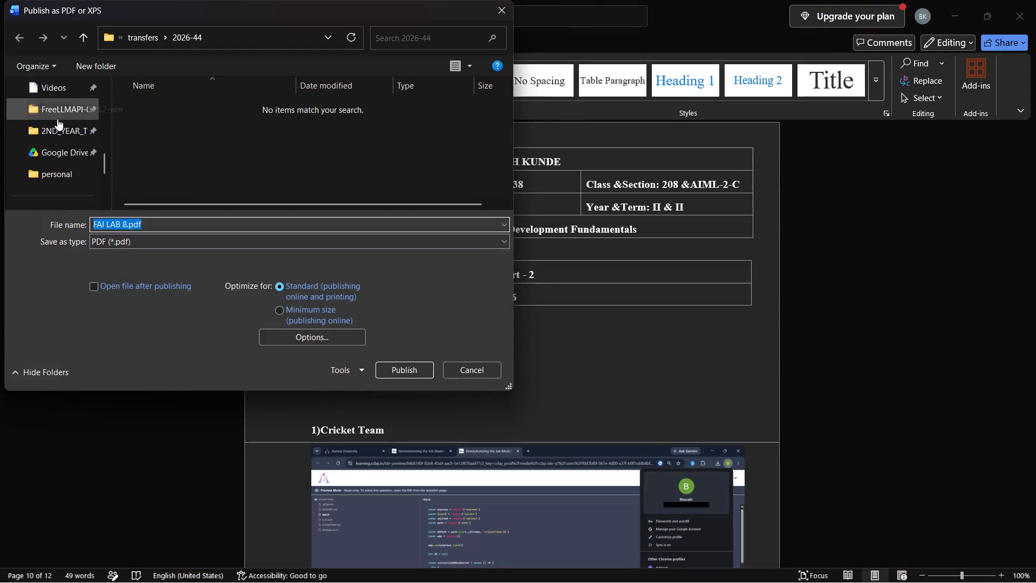
pyautogui.scroll(1, 57, 119)
pyautogui.click(59, 127)
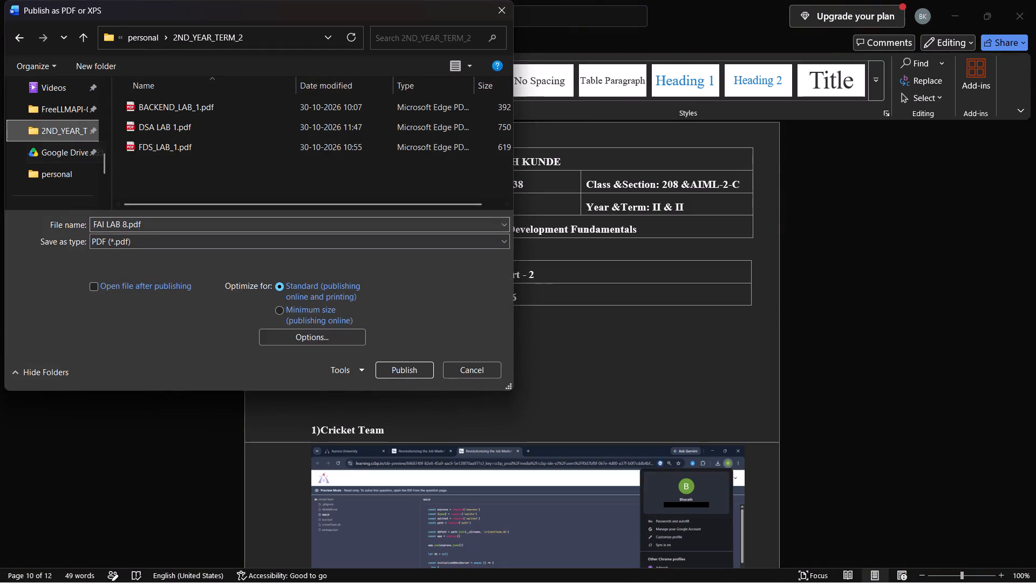
# Name the PDF BACKEND_LAB_2 and publish it.
pyautogui.click(127, 227)
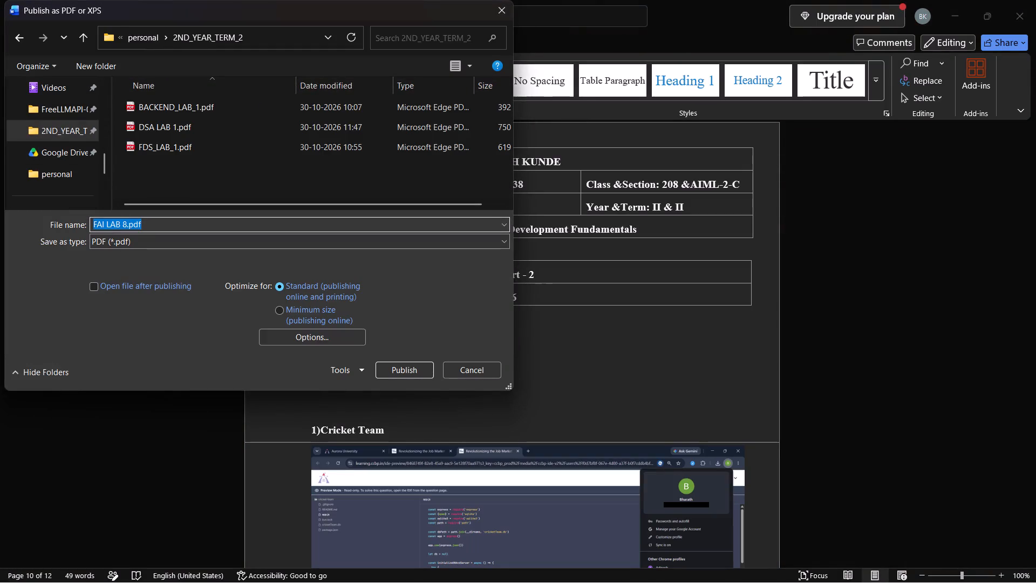
pyautogui.click(127, 227)
pyautogui.press('BackSpace')
pyautogui.press('BackSpace')
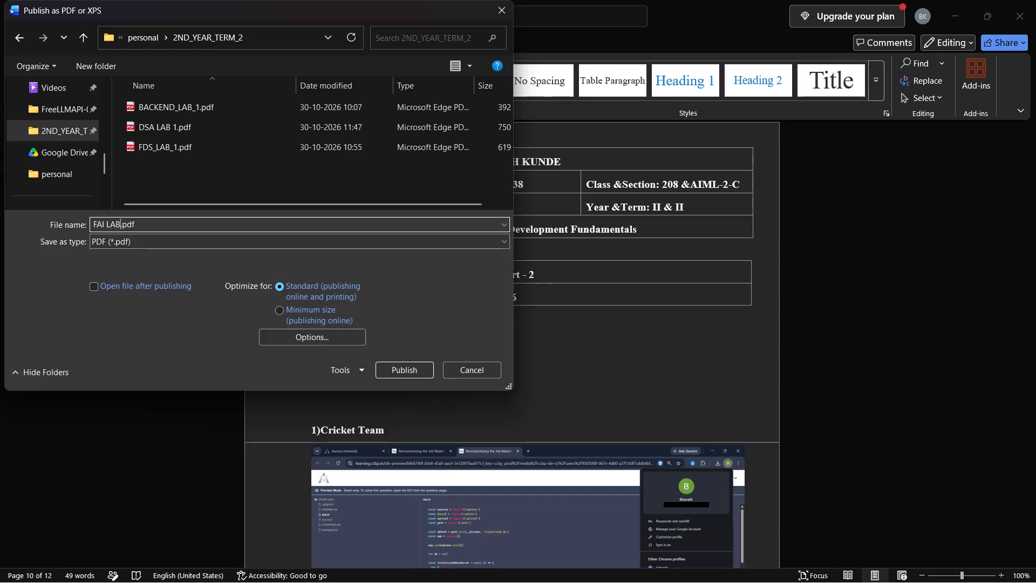
pyautogui.press('BackSpace')
pyautogui.press('BackSpace')
pyautogui.press('BackSpace')
pyautogui.press('BackSpace')
pyautogui.press('BackSpace')
pyautogui.press('BackSpace')
pyautogui.press('BackSpace')
pyautogui.write('BACKEND')
pyautogui.hotkey('shift', '_')
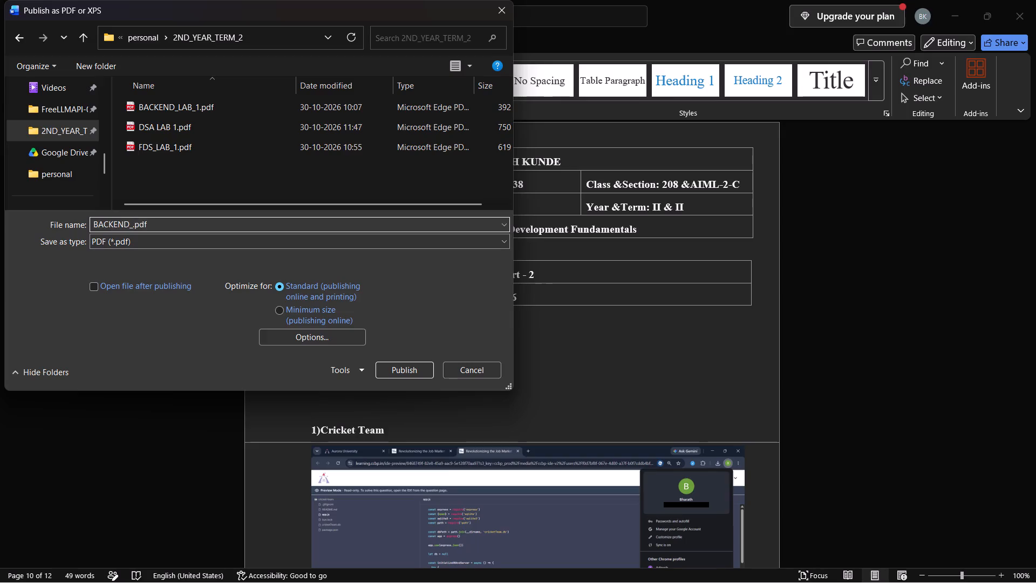
pyautogui.write('LAB')
pyautogui.write('_2')
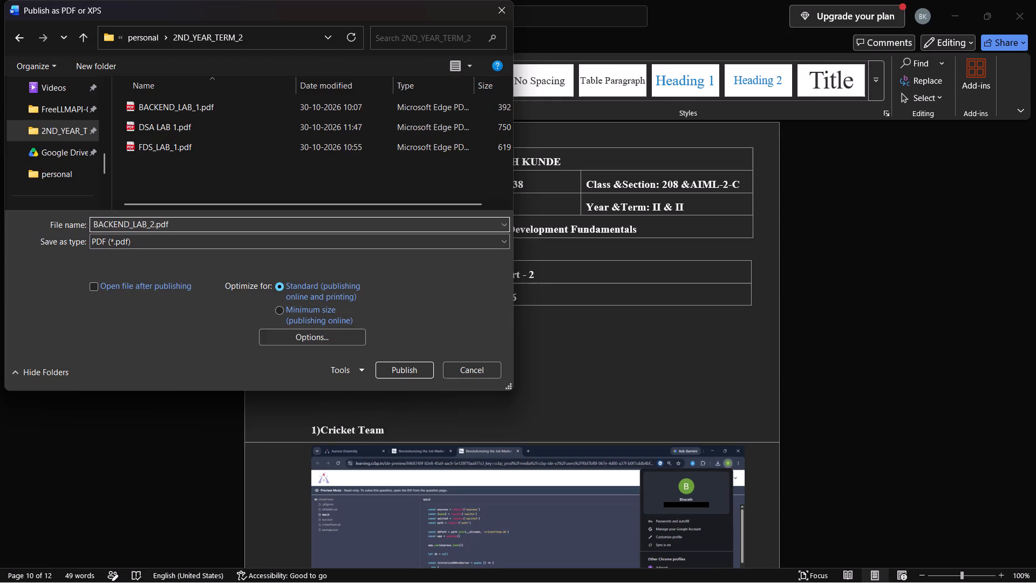
pyautogui.click(400, 368)
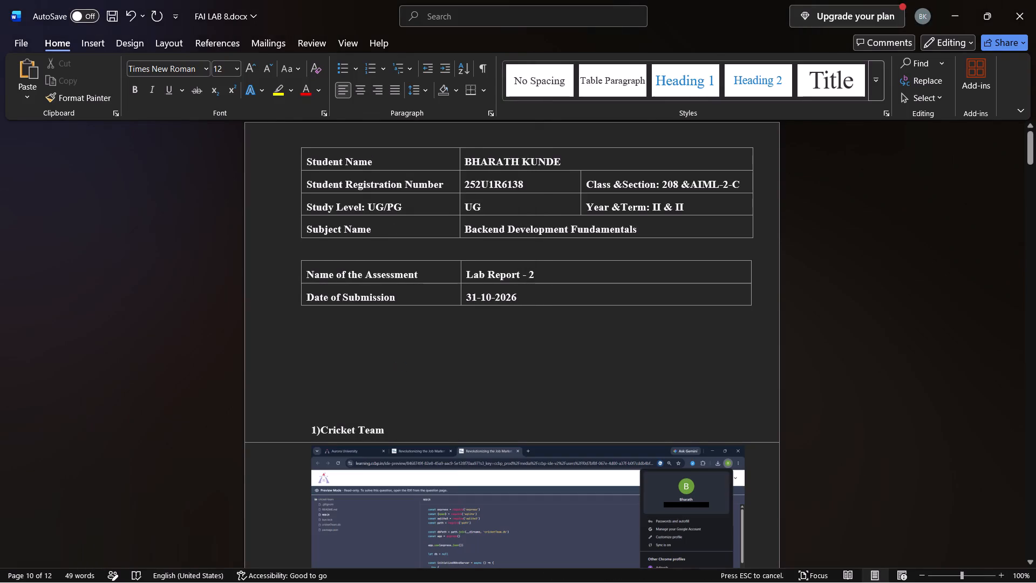
# Close the Word document without saving its changes.
pyautogui.click(1034, 0)
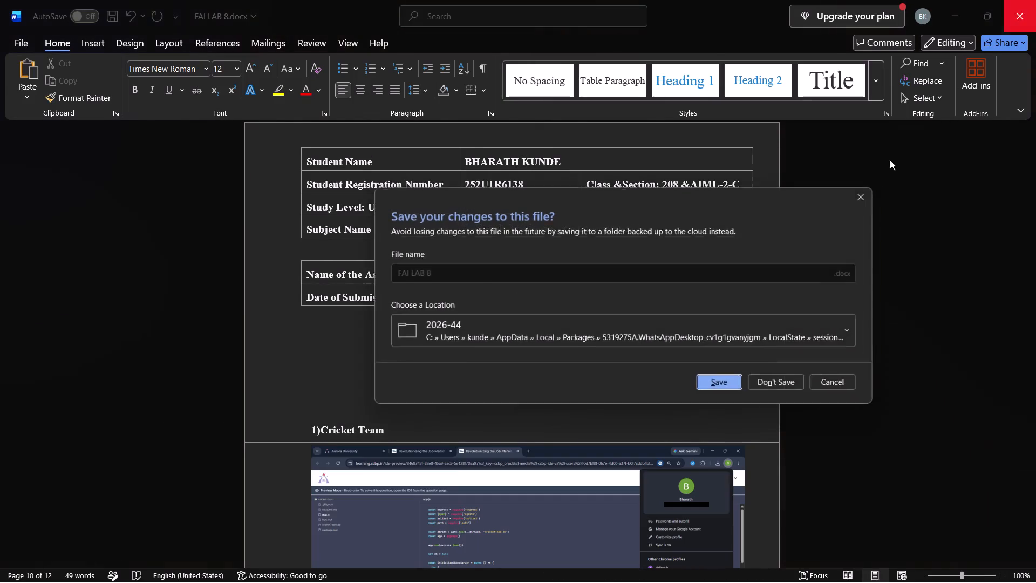
pyautogui.click(781, 385)
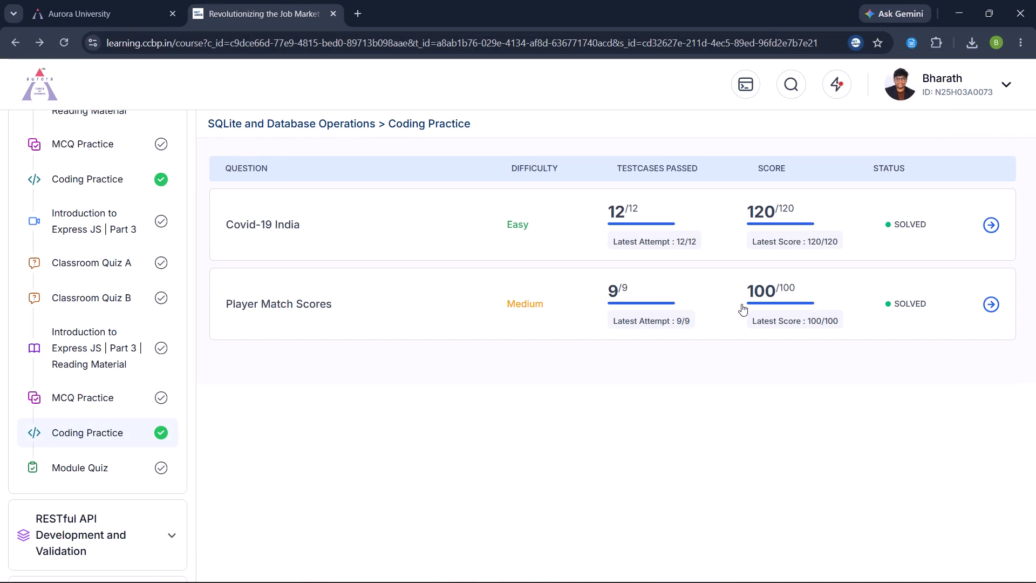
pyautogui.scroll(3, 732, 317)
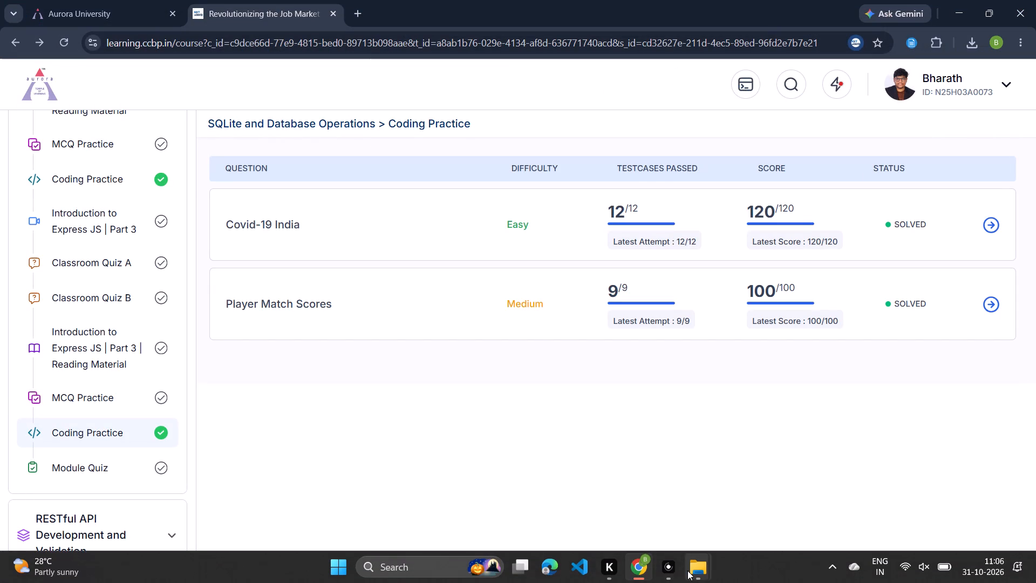